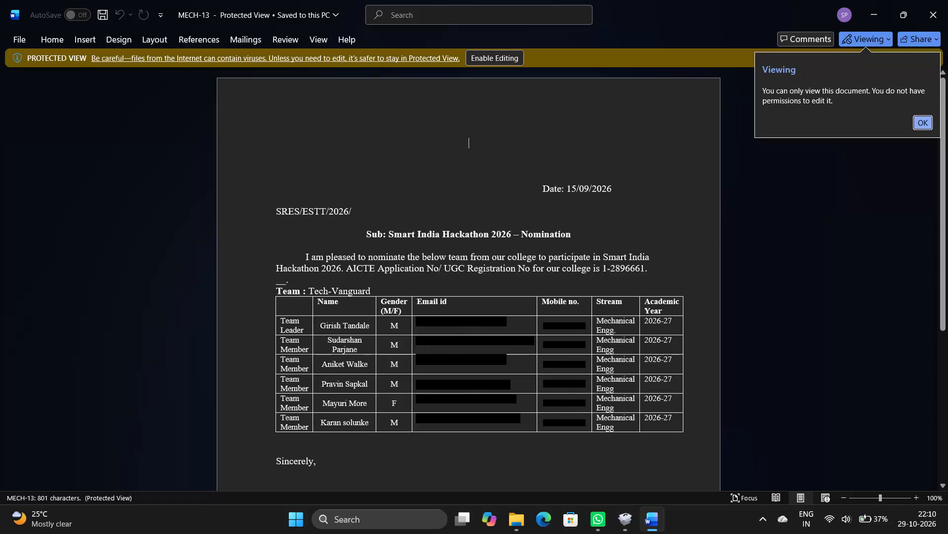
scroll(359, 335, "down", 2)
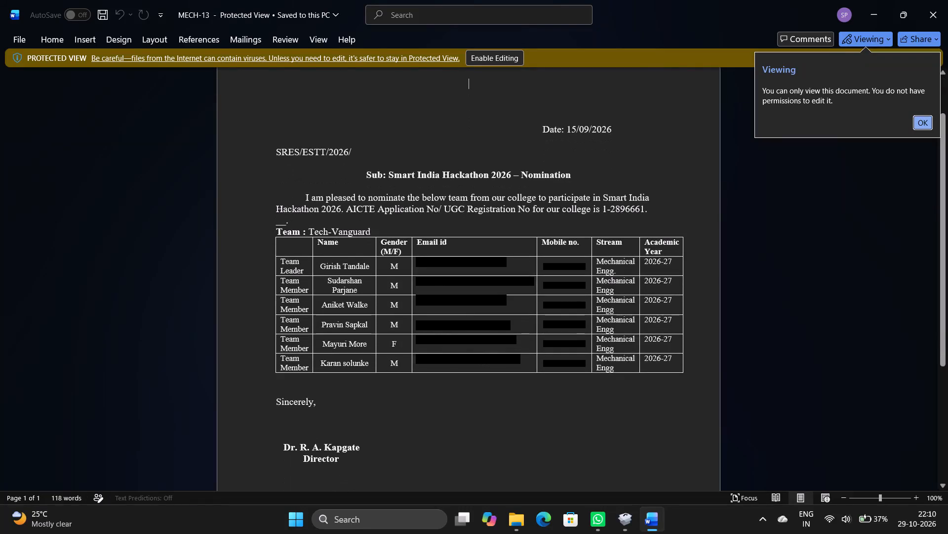
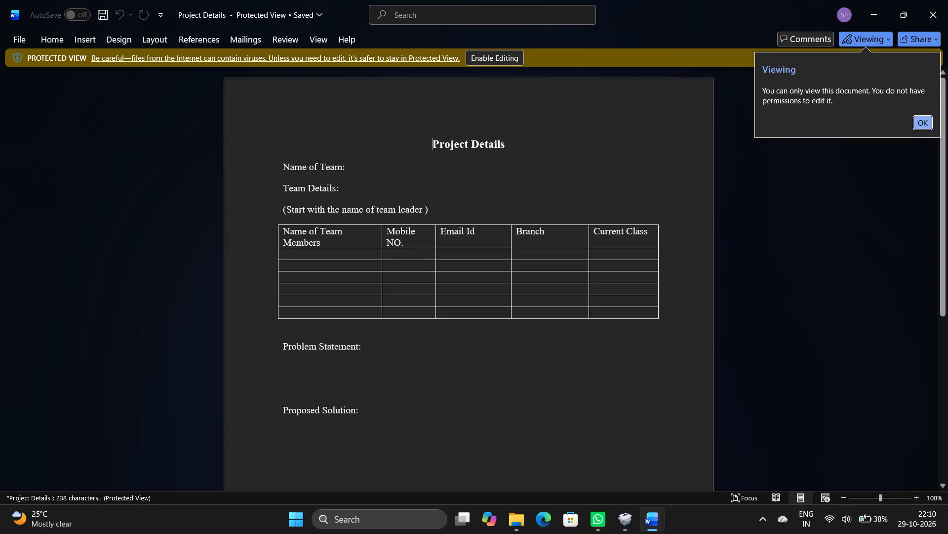
Dismiss the viewing notice and look over the fields of the Project Details form.
left_click(923, 122)
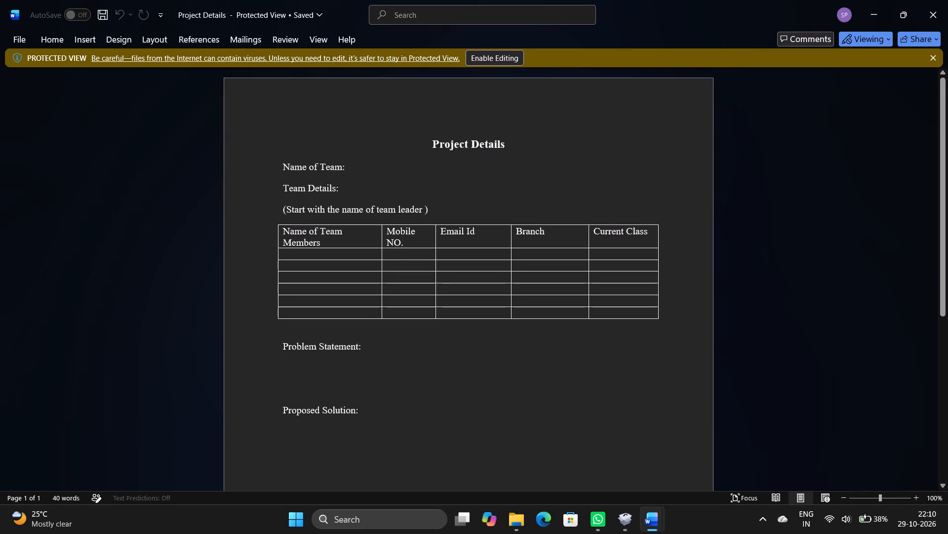
scroll(499, 328, "down", 3)
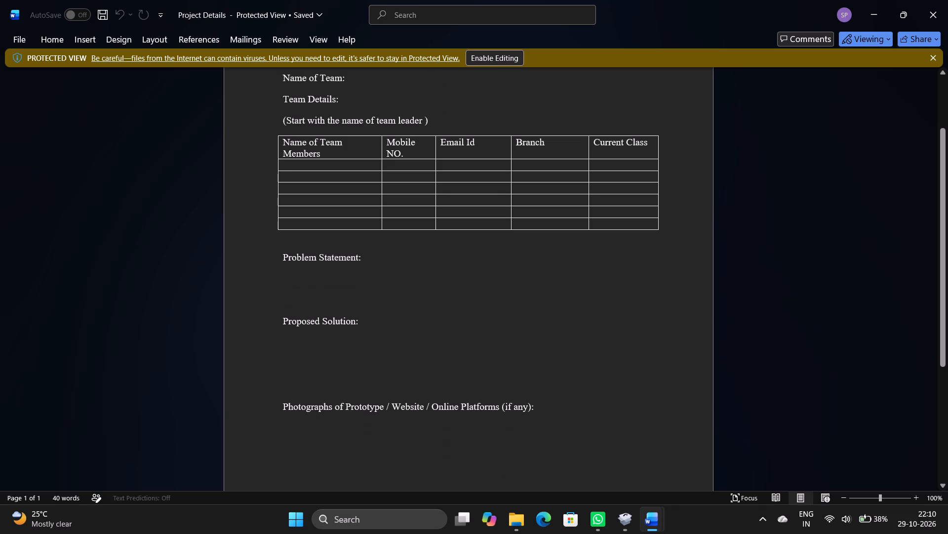
scroll(507, 330, "up", 1)
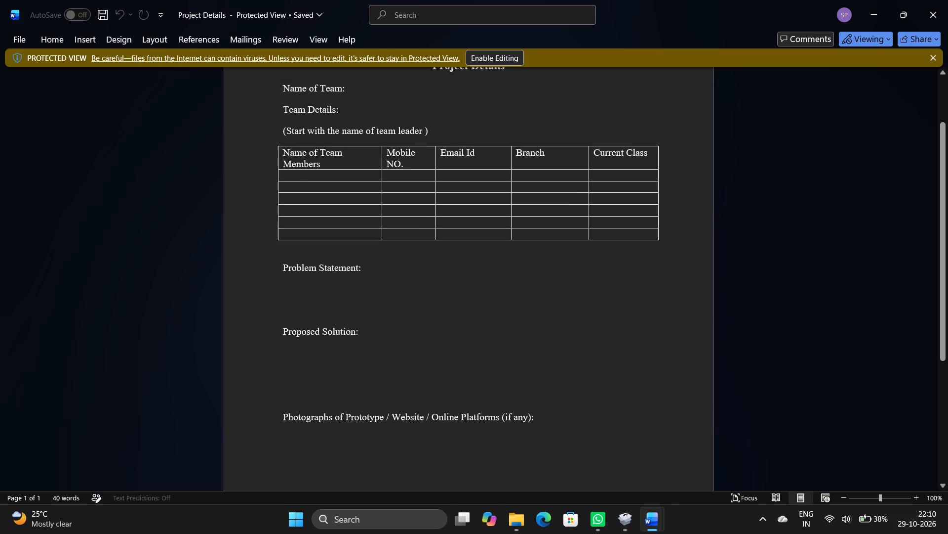
scroll(507, 331, "up", 1)
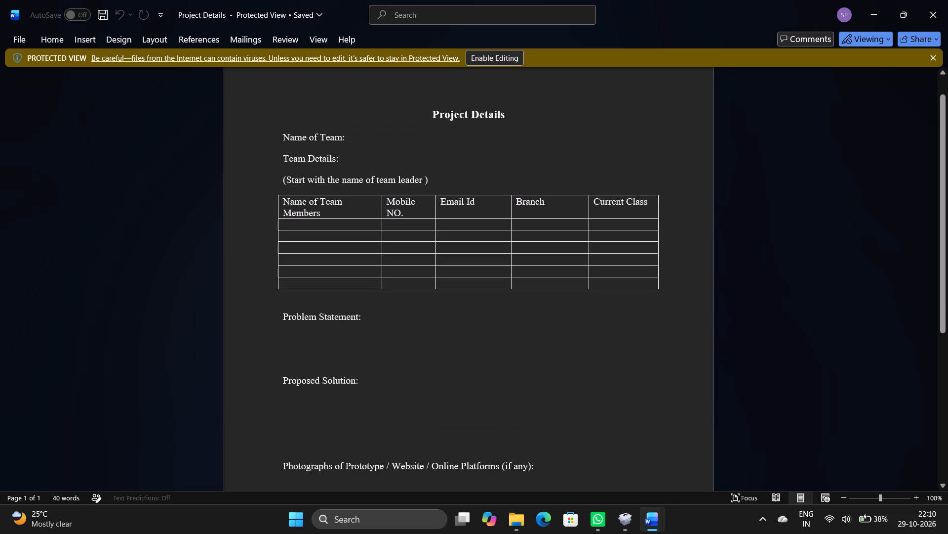
left_click(345, 132)
Bring up the MECH-13 document, close the subscription offer and proceed past the privacy introduction.
left_click(874, 14)
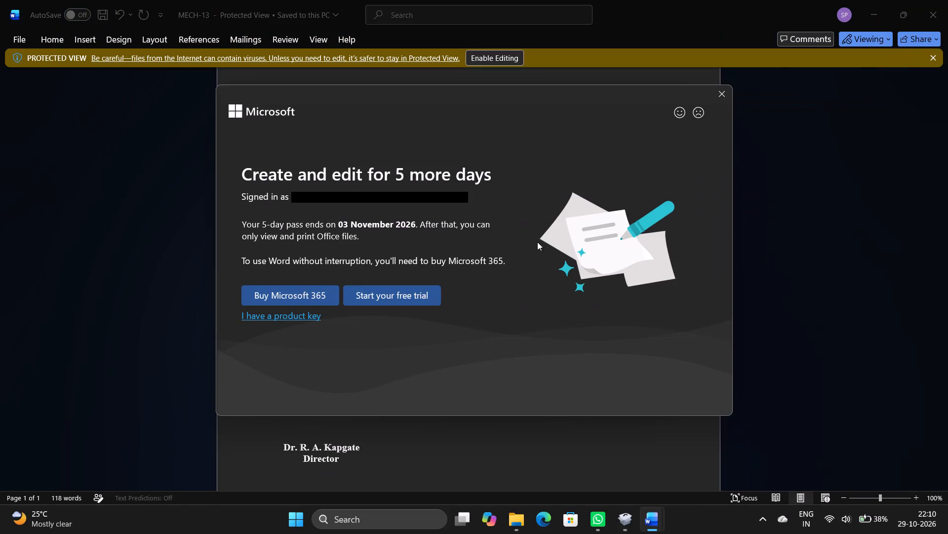
left_click(722, 99)
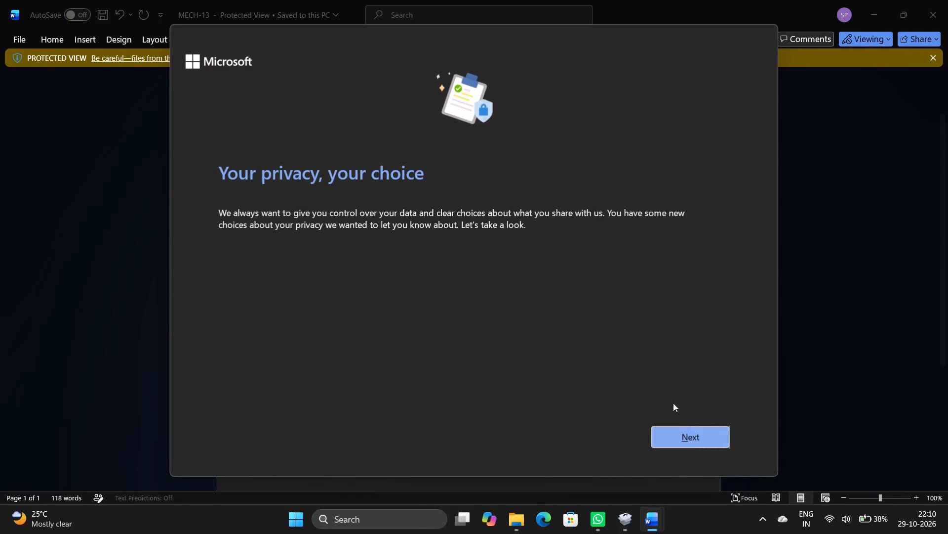
left_click(693, 434)
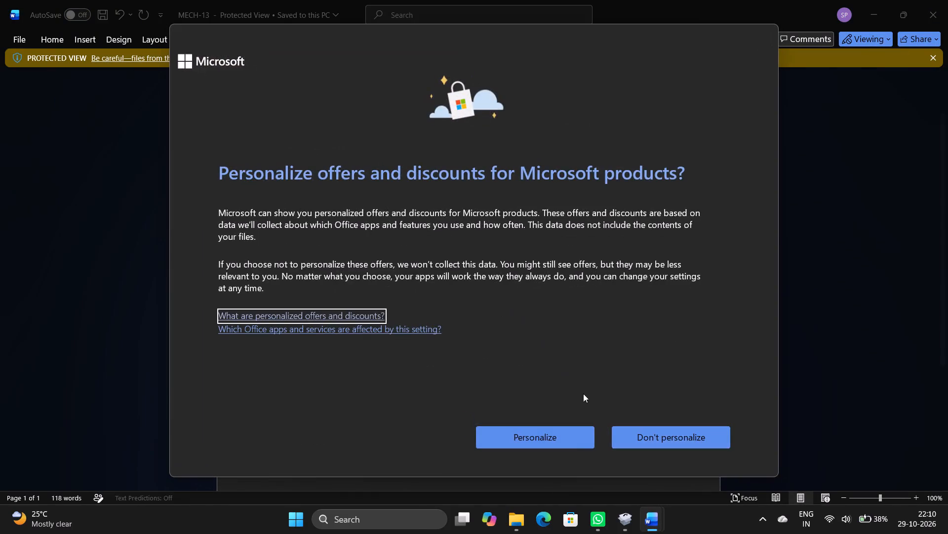
Decline the personalized offers and discounts for Microsoft products.
left_click(637, 433)
left_click(708, 443)
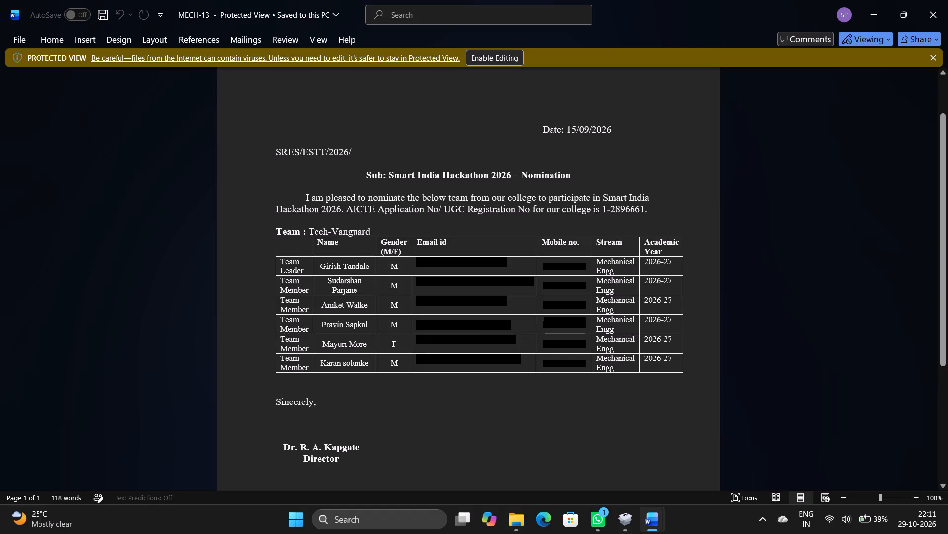
Copy the team name Tech-Vanguard from the Team line of the MECH-13 nomination letter.
left_click_drag(310, 232, 352, 232)
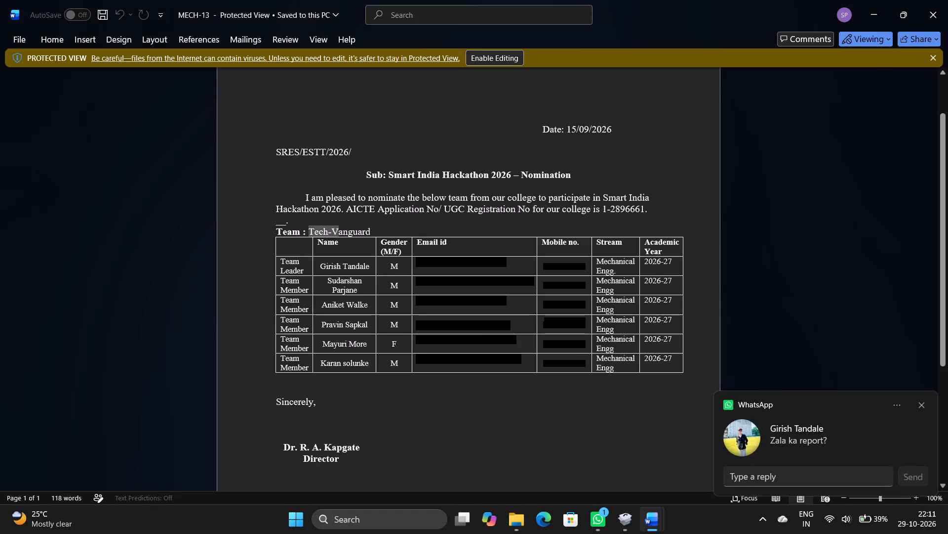
left_click_drag(352, 232, 383, 230)
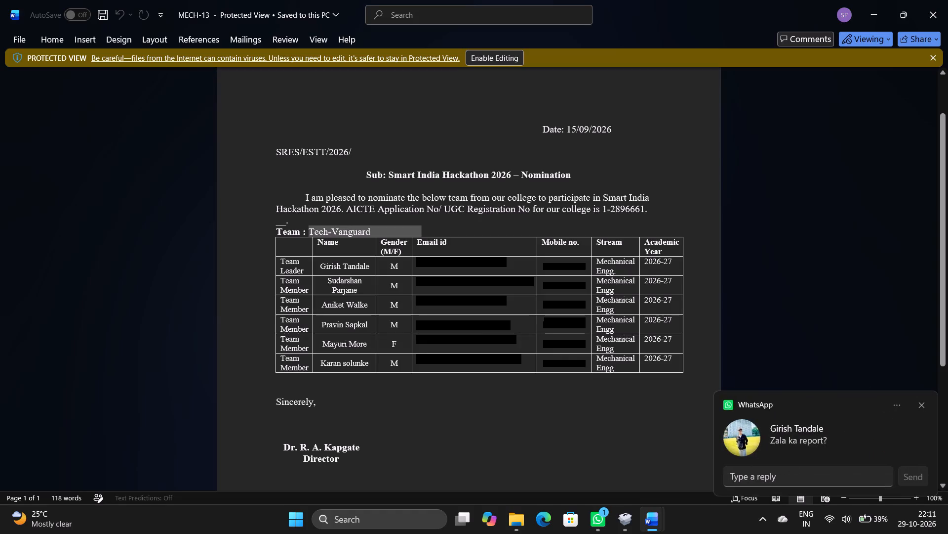
left_click_drag(383, 230, 370, 230)
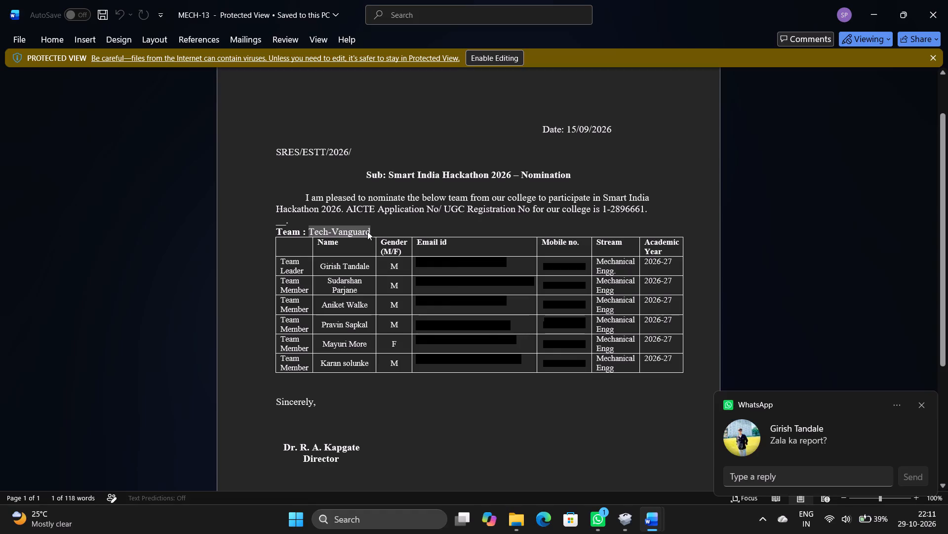
key("ctrl+c")
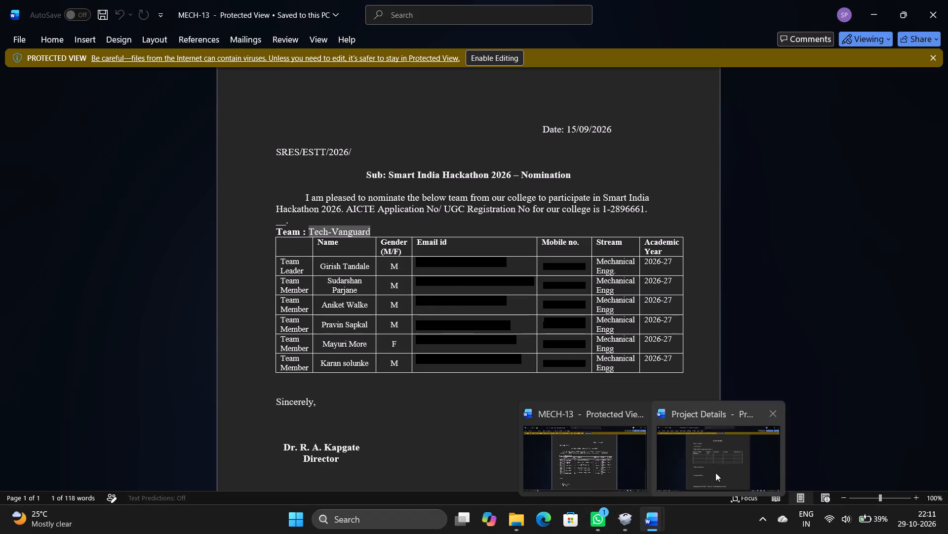
Switch to the Project Details document, try to paste the team name after "Name of Team:", and enable editing.
left_click(715, 473)
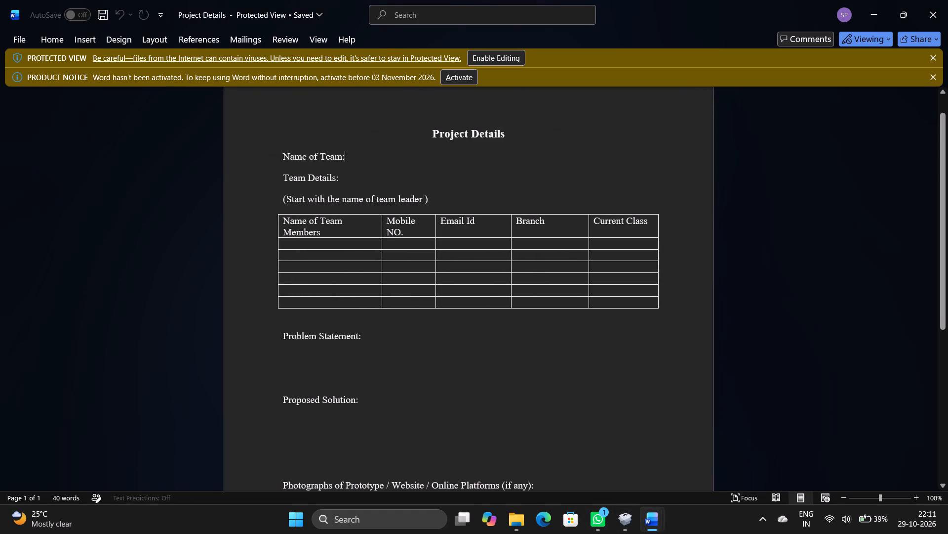
key("ctrl+v")
left_click(365, 161)
left_click(503, 58)
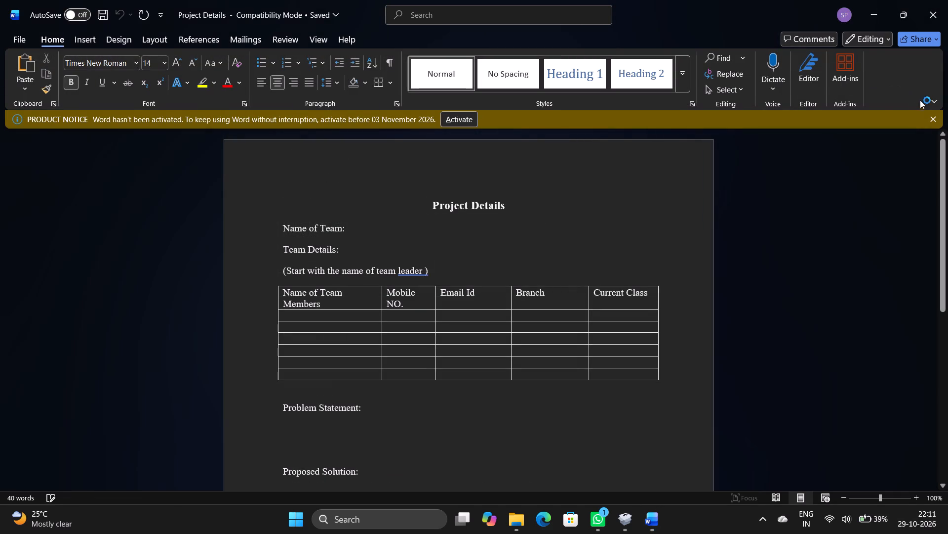
Close the activation notice in Project Details and paste Tech-Vanguard after "Name of Team:".
left_click(933, 122)
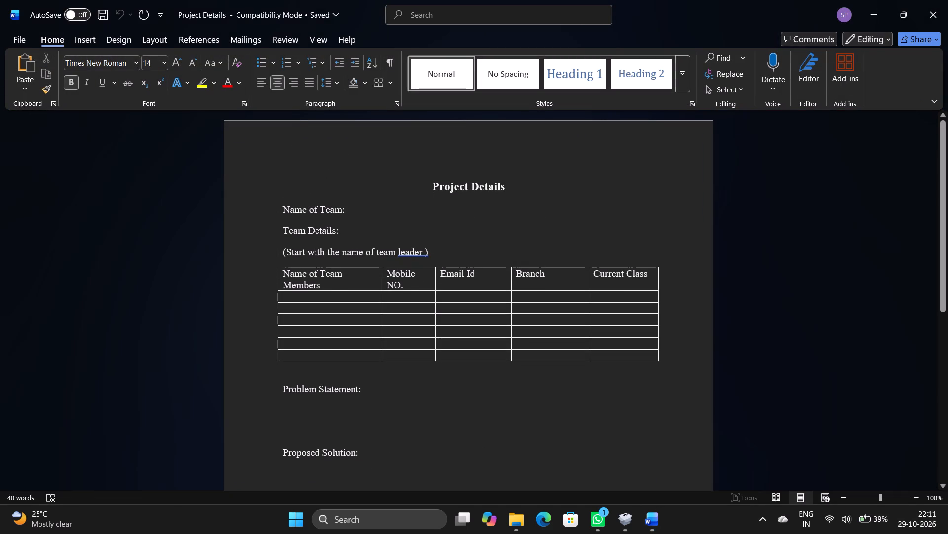
left_click(359, 203)
key("ctrl+v")
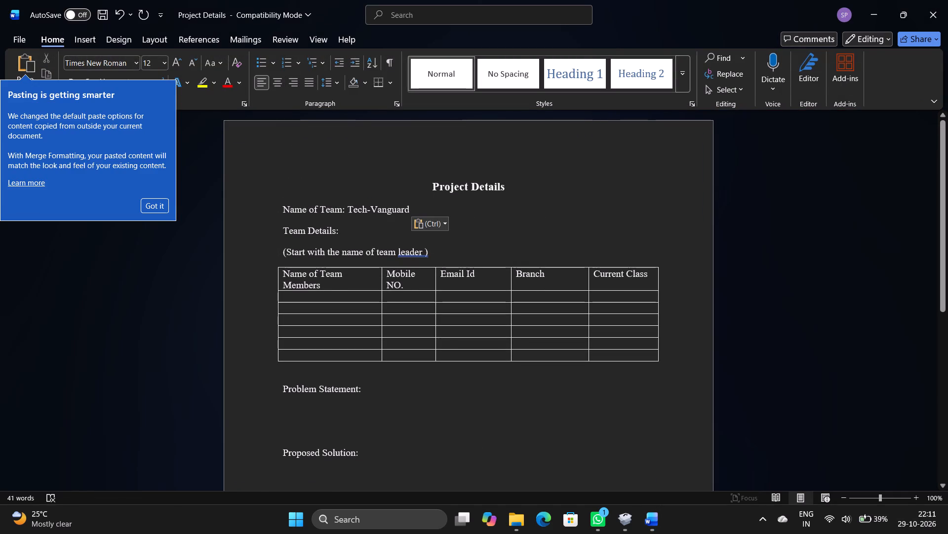
left_click(159, 204)
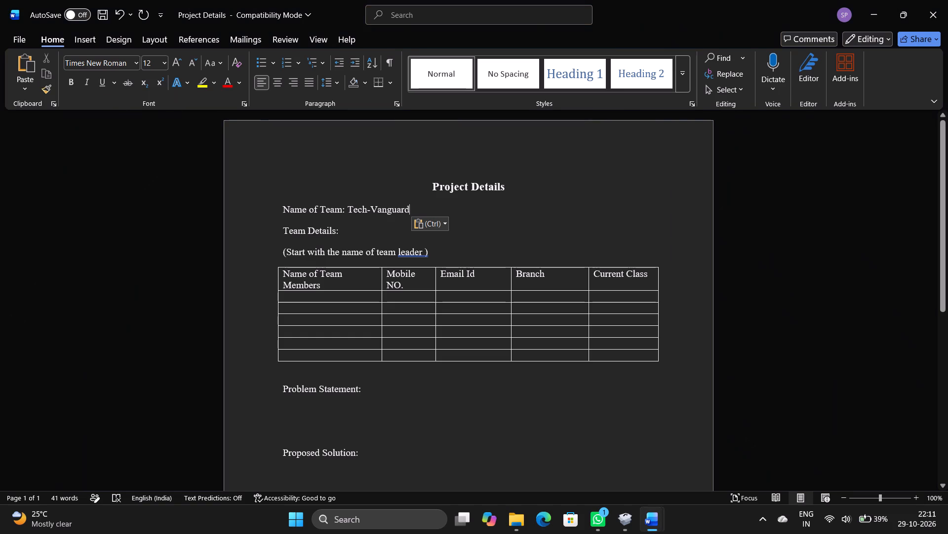
Copy the team leader's name from the MECH-13 nomination table into the first empty Name of Team Members cell in Project Details.
left_click(370, 233)
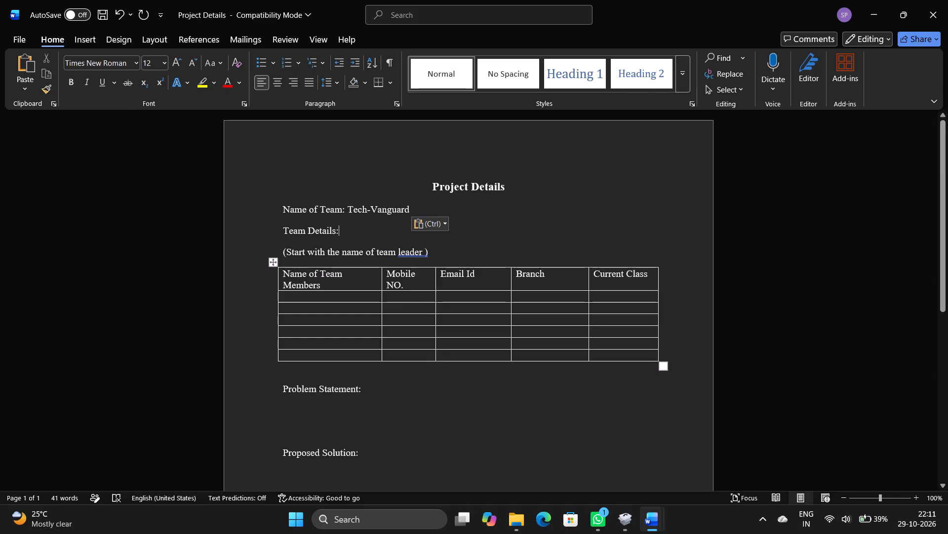
left_click(599, 465)
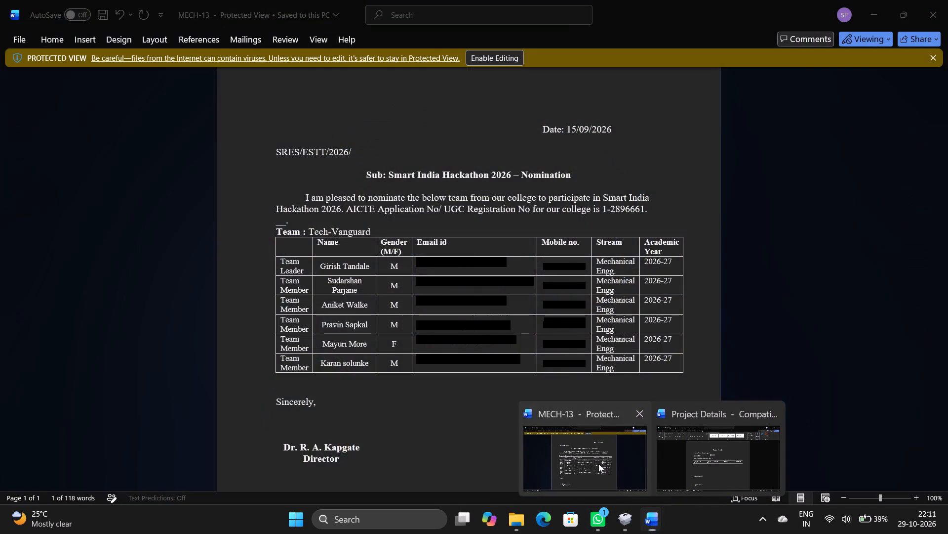
left_click_drag(321, 267, 368, 267)
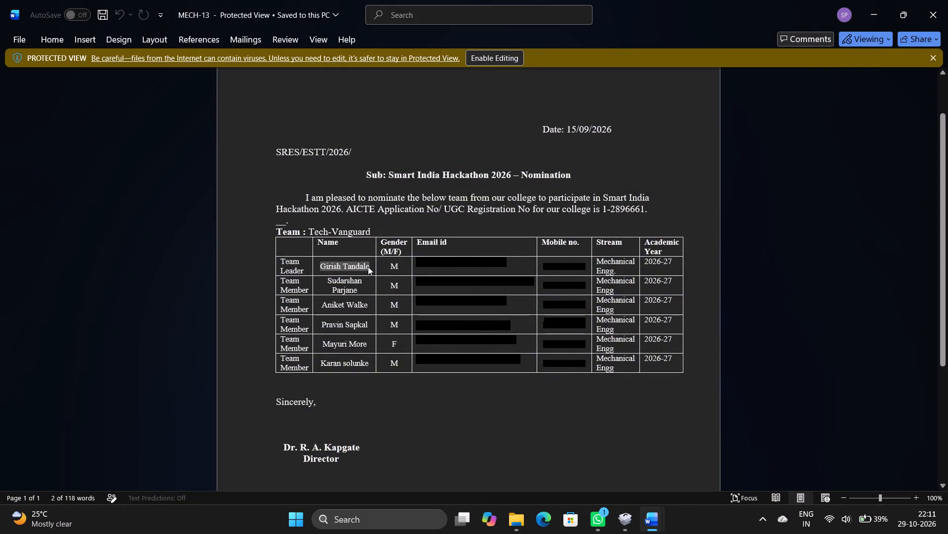
key("ctrl+c")
left_click_drag(416, 300, 547, 419)
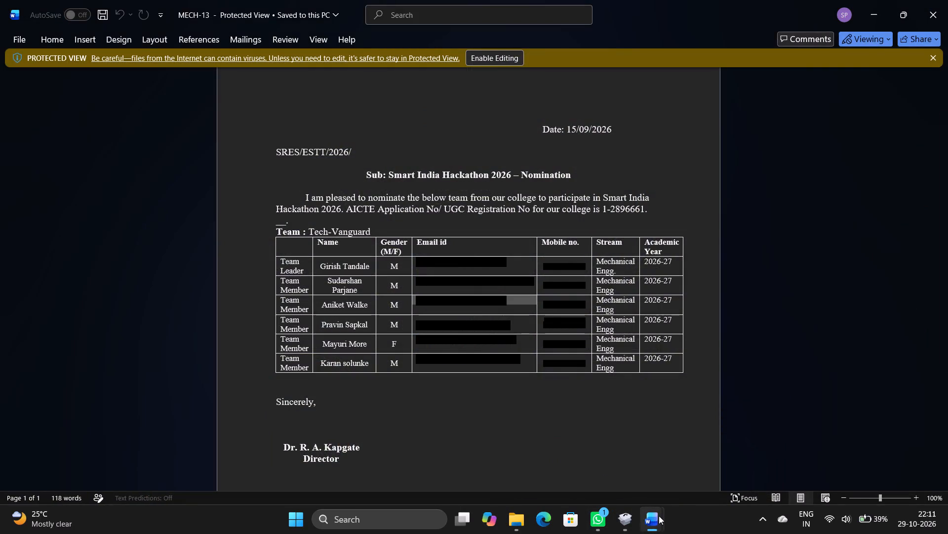
left_click(676, 460)
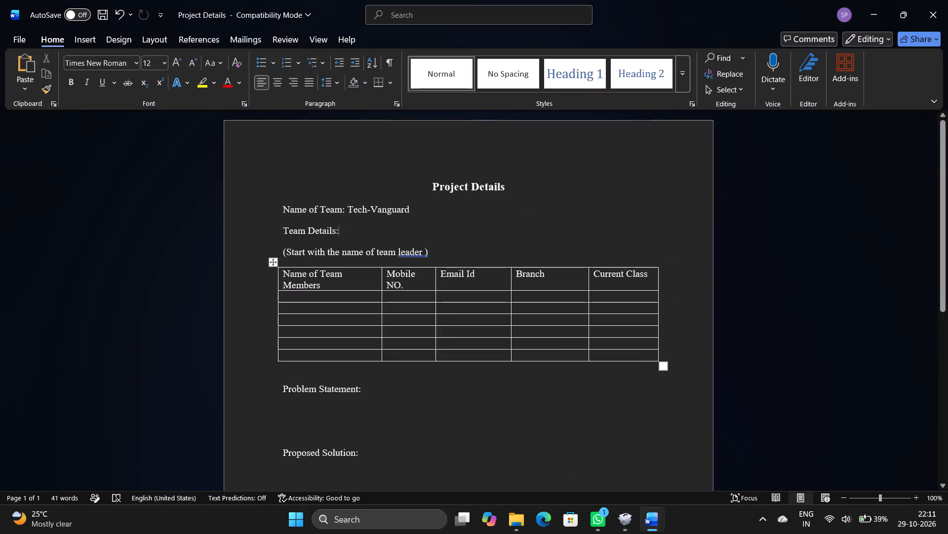
left_click(316, 299)
key("ctrl+v")
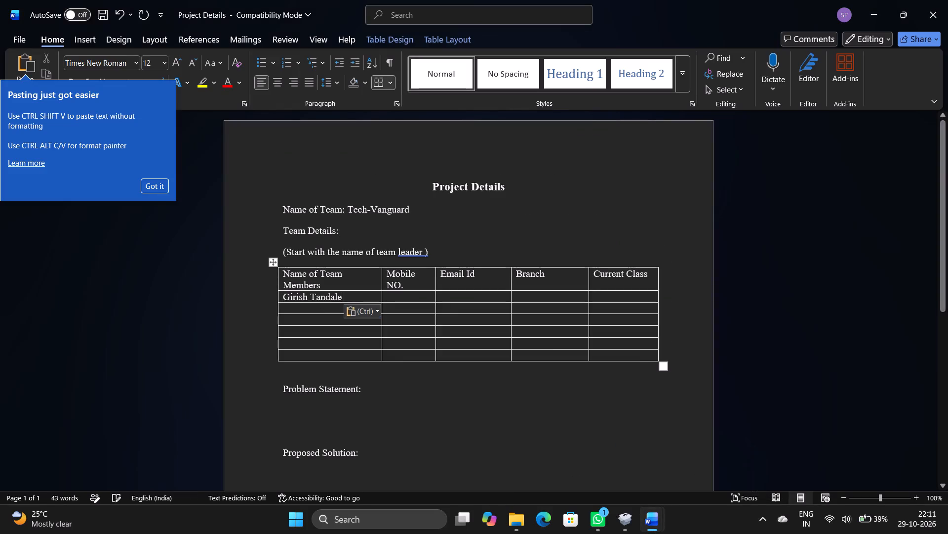
Copy the team leader's mobile number from the MECH-13 table into the Mobile NO. cell of the leader's row in Project Details.
left_click(409, 296)
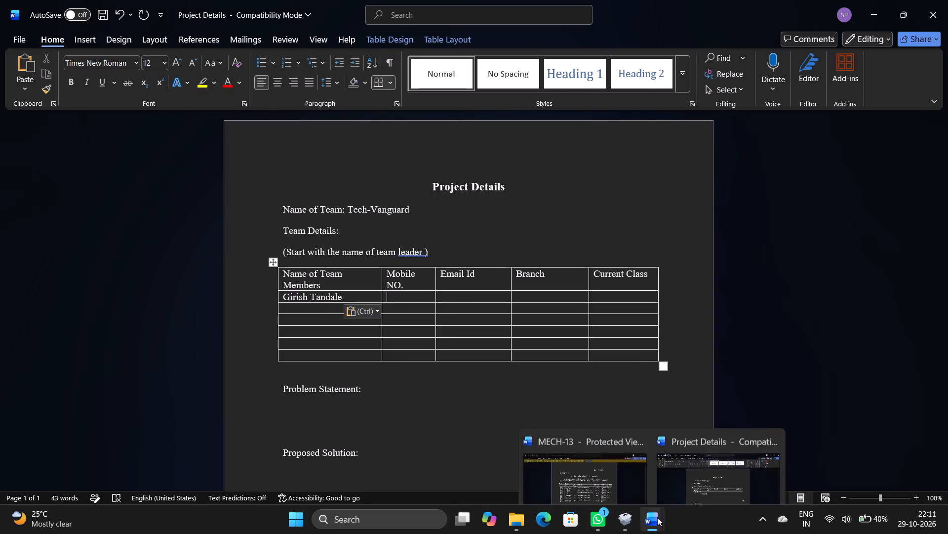
left_click(596, 460)
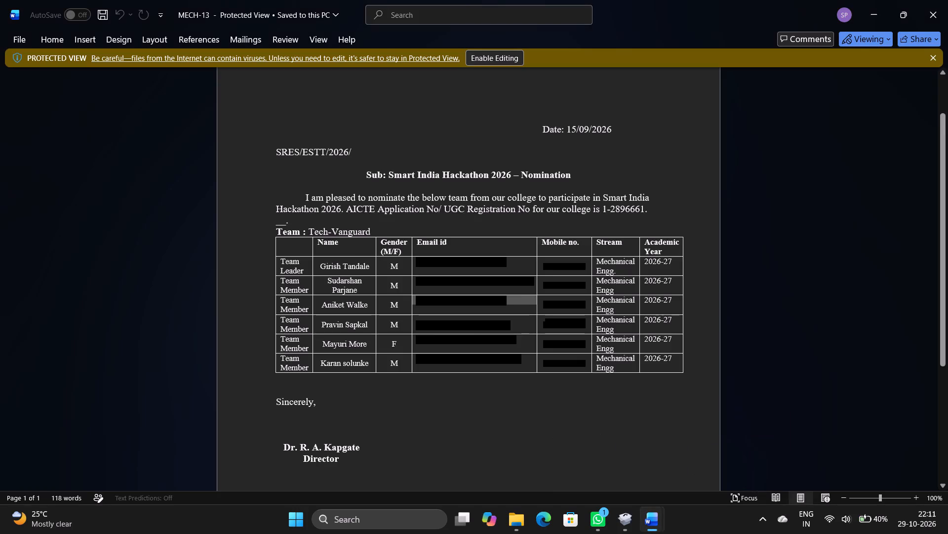
left_click_drag(542, 270, 584, 269)
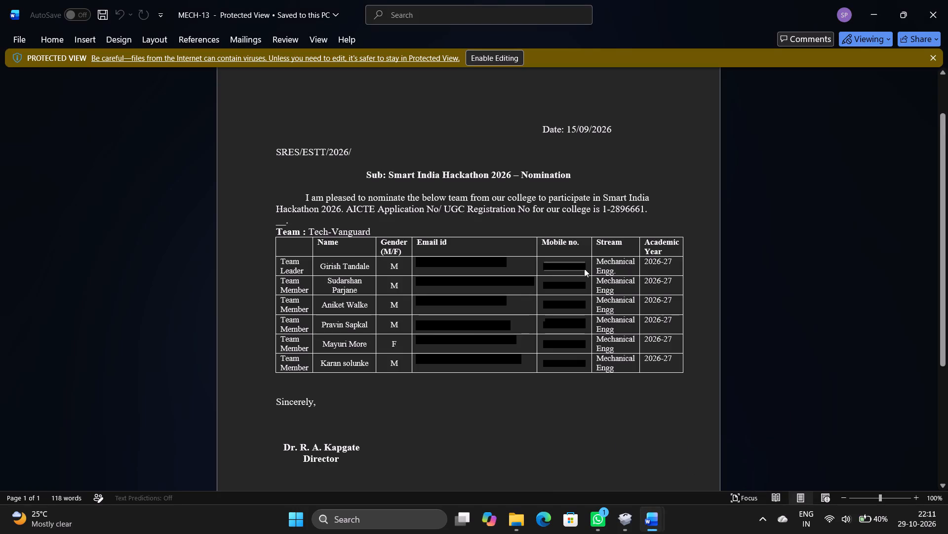
key("ctrl+c")
left_click_drag(645, 320, 684, 480)
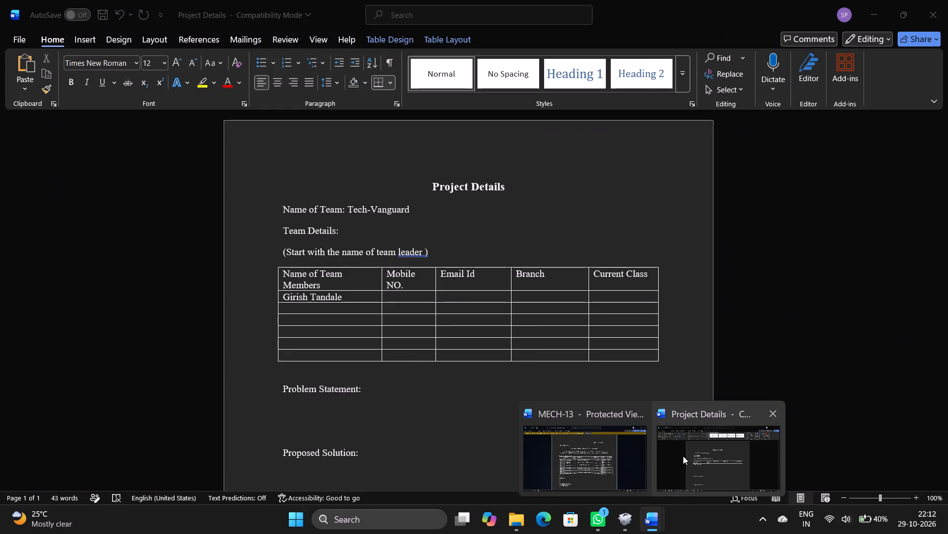
left_click(683, 456)
key("ctrl+v")
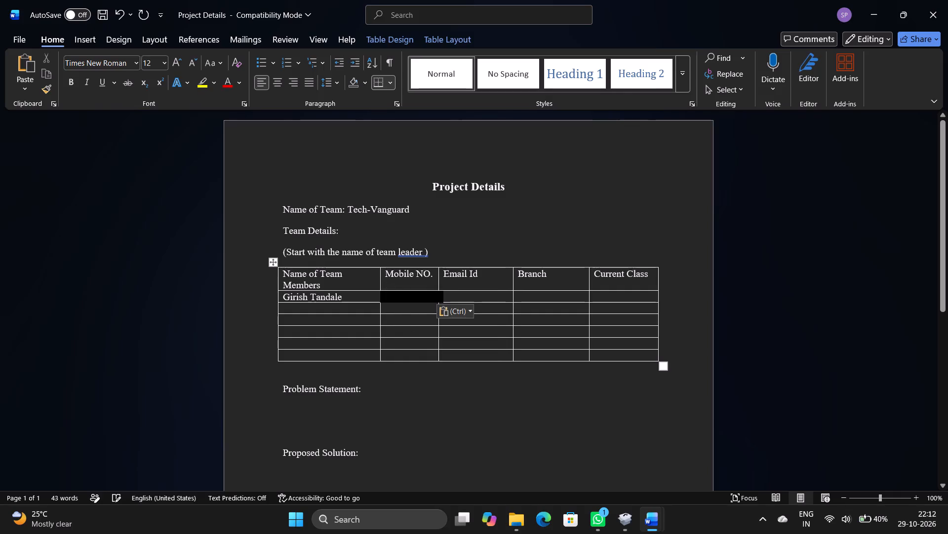
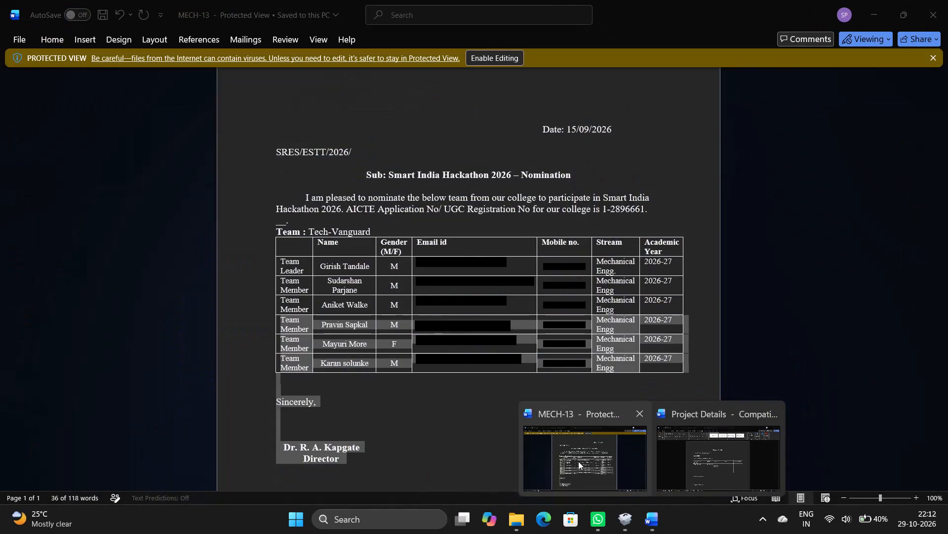
Copy the team leader's email address from the MECH-13 table into the Email Id cell of the leader's row in Project Details.
left_click(578, 462)
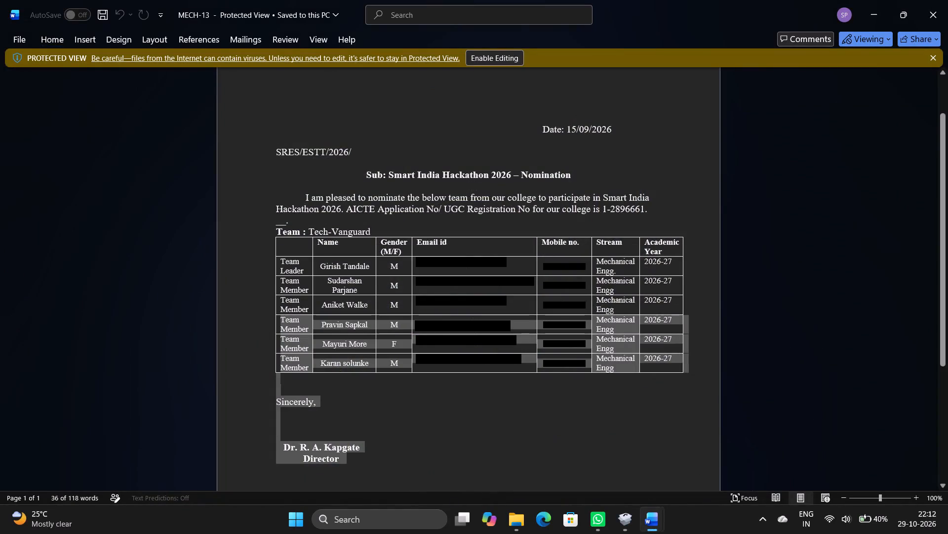
left_click_drag(418, 263, 425, 263)
left_click_drag(425, 263, 509, 264)
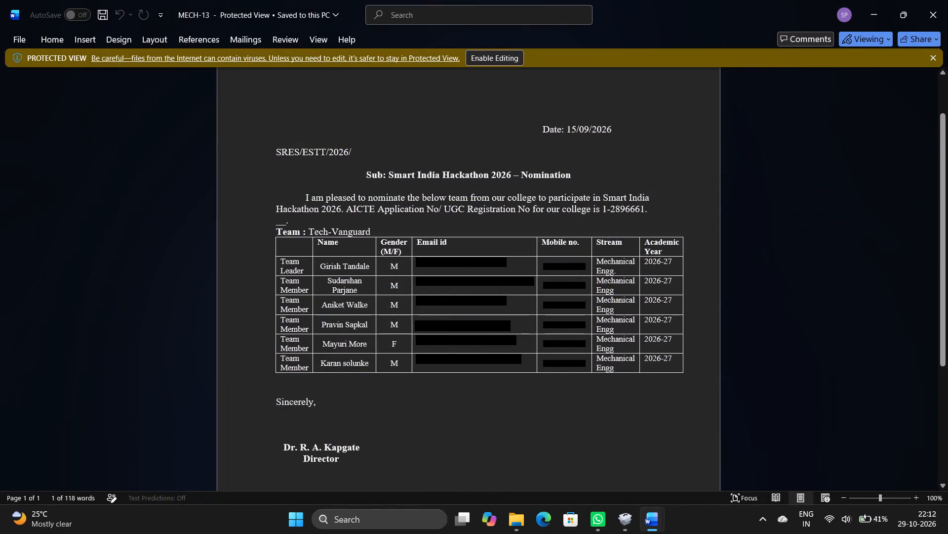
key("ctrl+c")
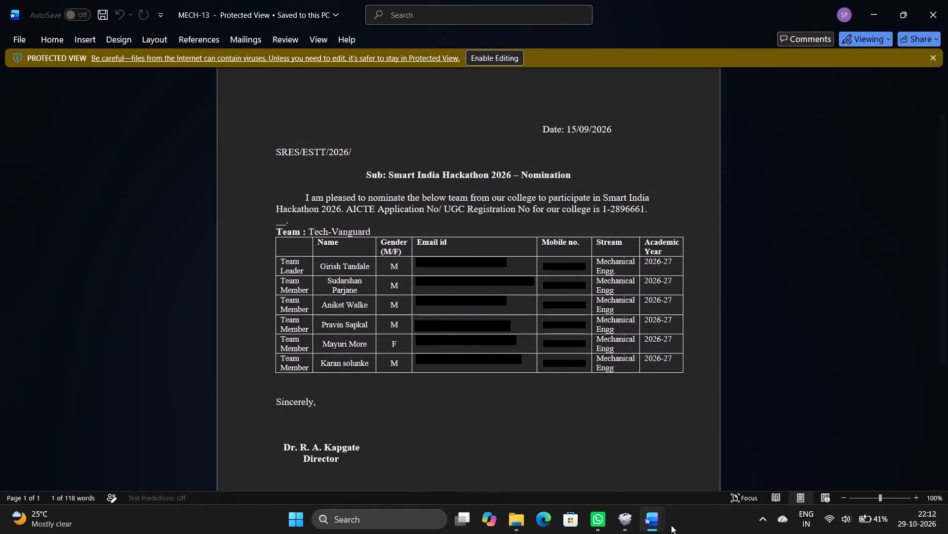
key("alt+Tab")
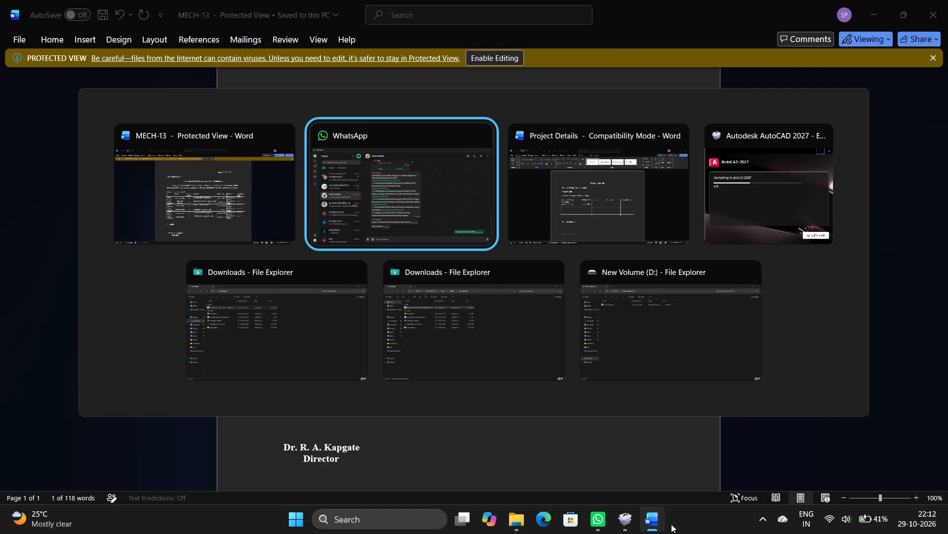
key("alt+Tab")
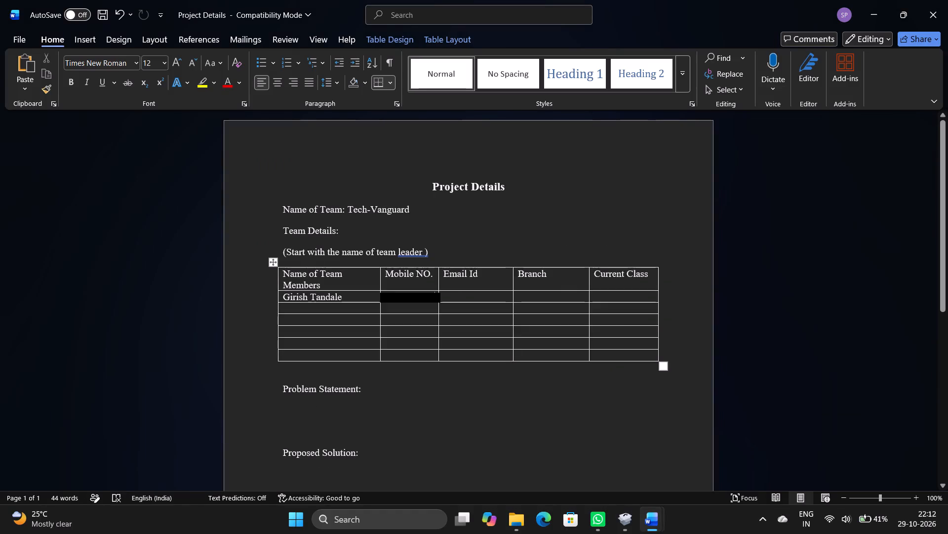
left_click(473, 299)
key("ctrl+v")
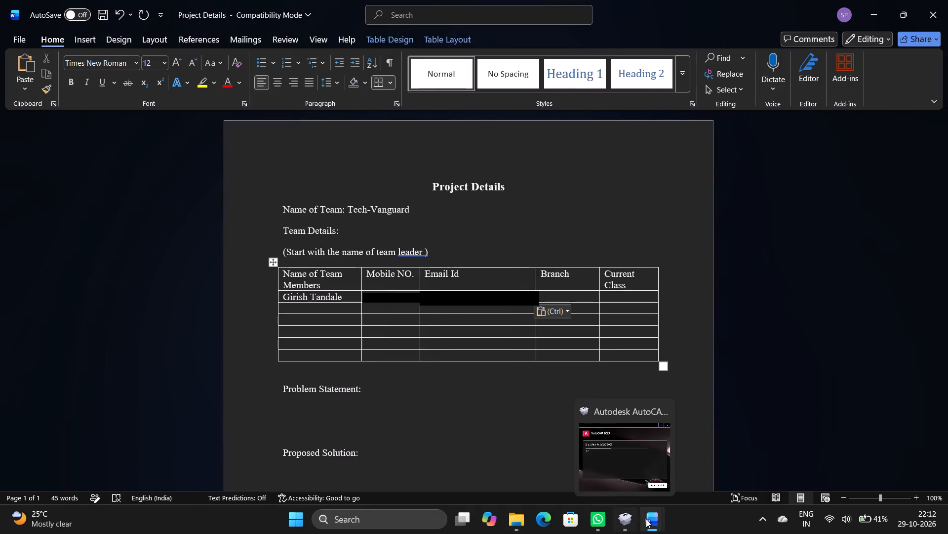
Copy the team leader's stream, Mechanical Engg., from the MECH-13 table into the Branch cell of the leader's row in Project Details.
left_click(588, 455)
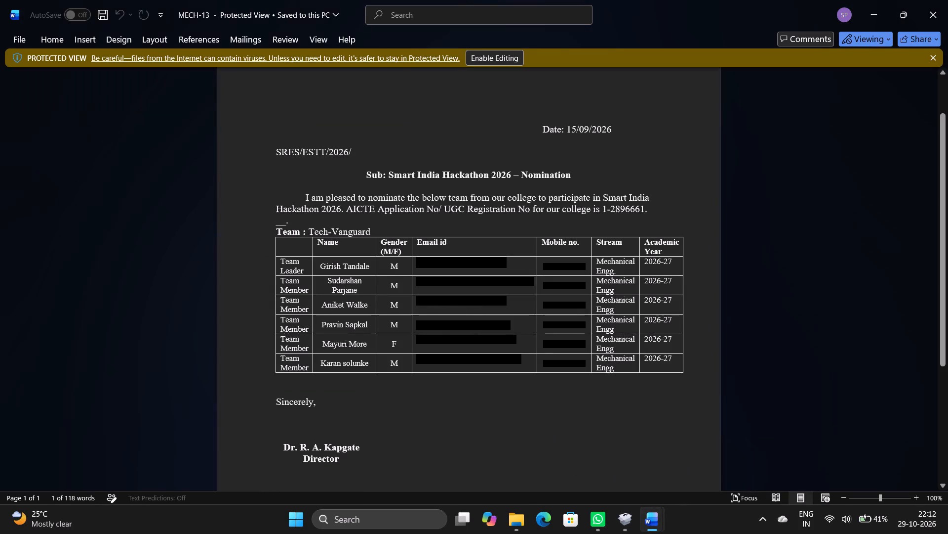
left_click_drag(597, 261, 598, 261)
left_click_drag(598, 261, 617, 268)
key("ctrl+c")
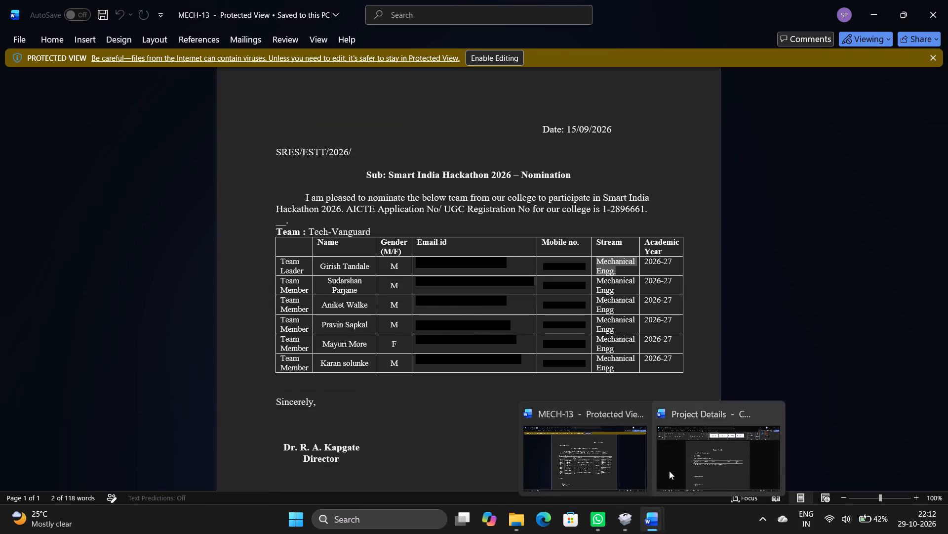
left_click(676, 462)
left_click(565, 295)
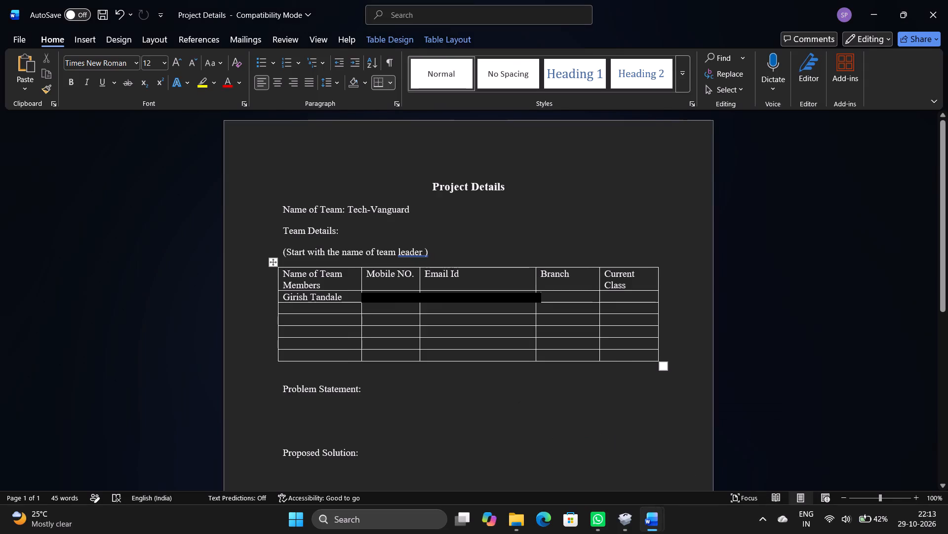
key("ctrl+v")
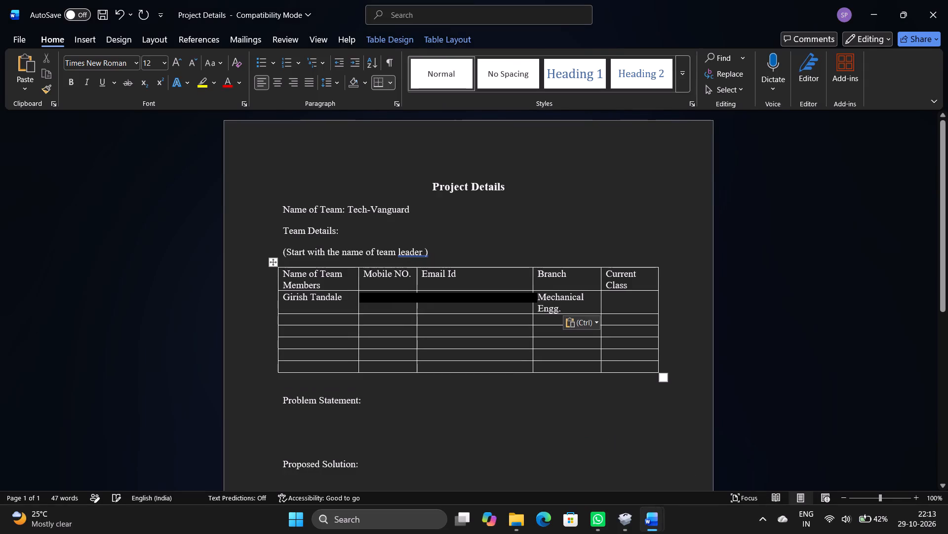
left_click(590, 322)
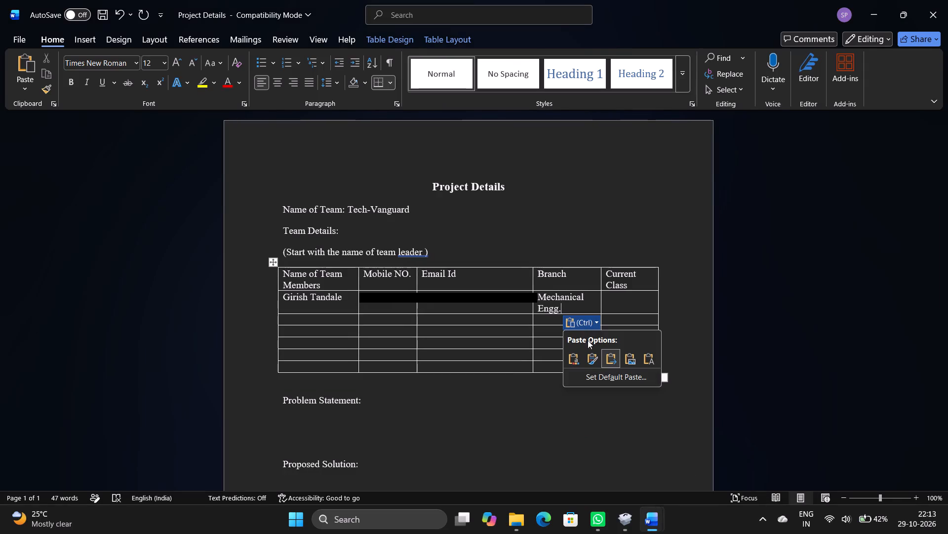
Copy Mechanical Engg. from the leader's Branch cell into the Branch cells of the five remaining member rows.
left_click_drag(569, 304, 548, 299)
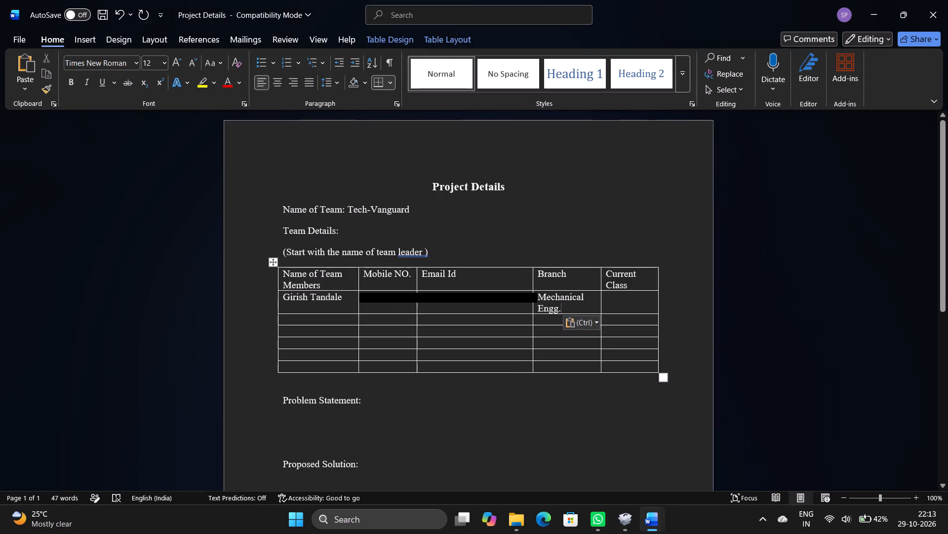
left_click_drag(548, 299, 540, 298)
left_click_drag(537, 296, 548, 300)
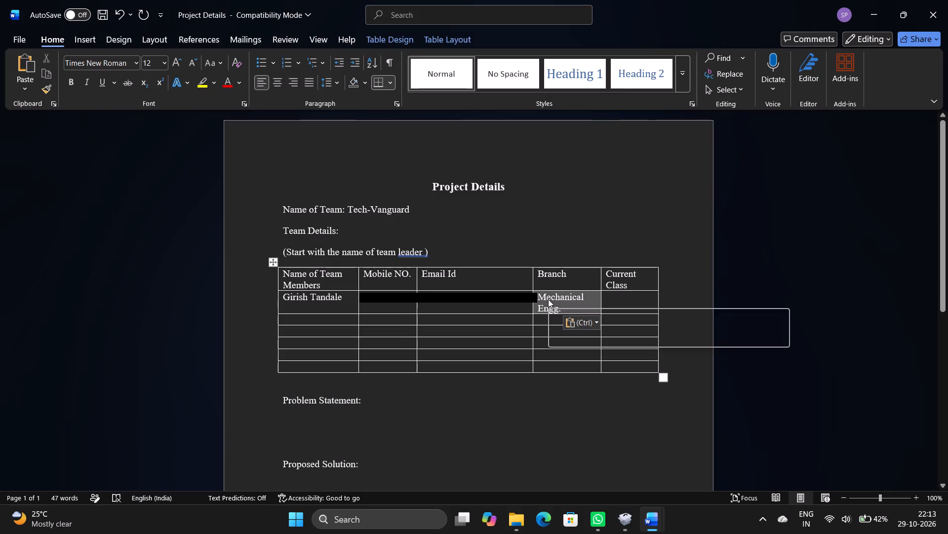
key("ctrl+c")
left_click(553, 323)
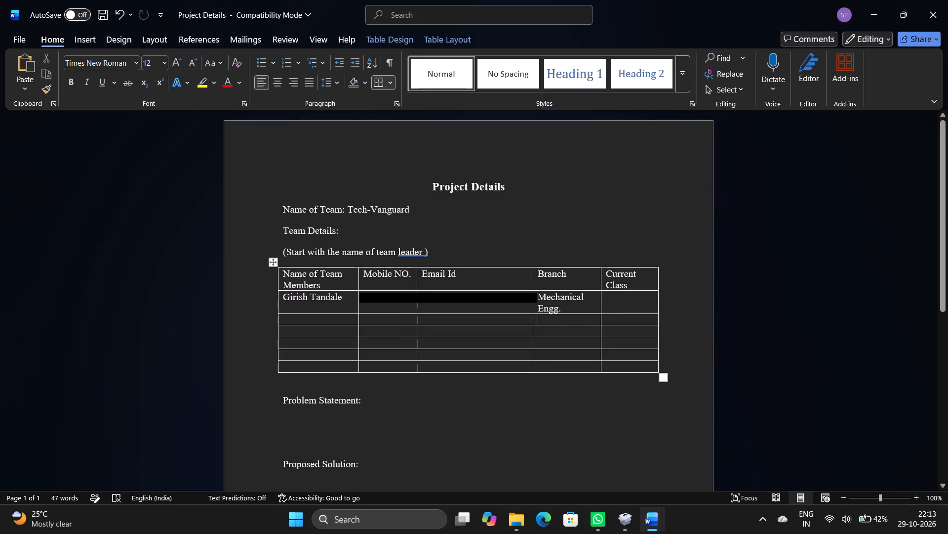
key("ctrl+v")
left_click(553, 336)
left_click(555, 341)
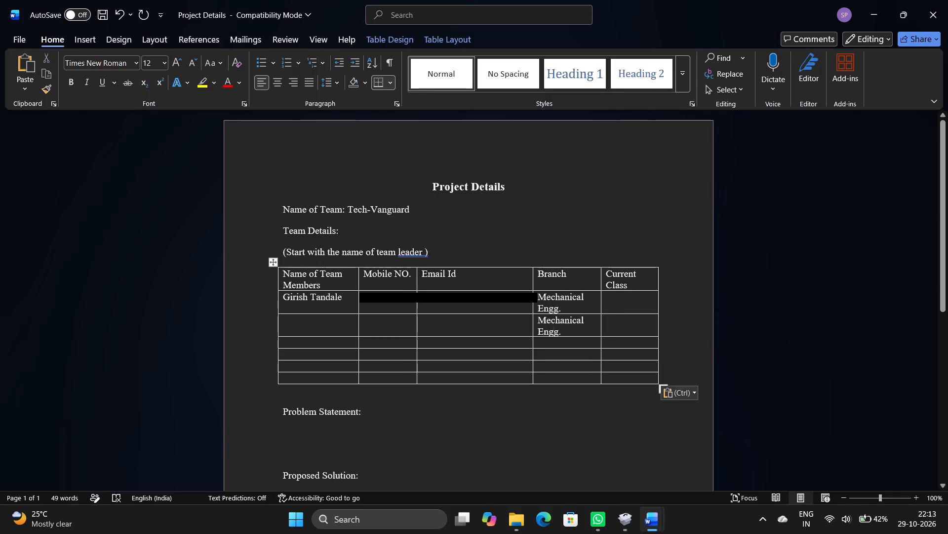
key("ctrl+v")
left_click(566, 365)
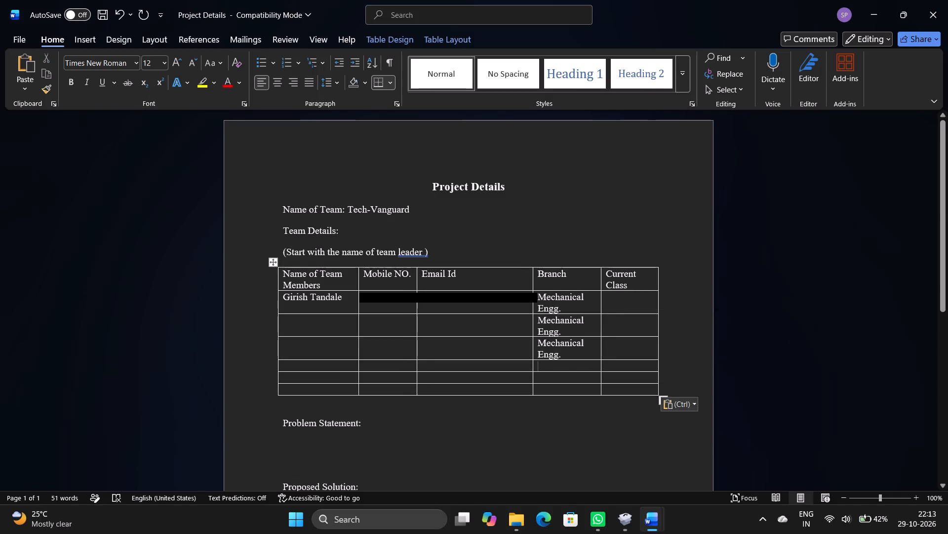
key("ctrl+v")
left_click(557, 387)
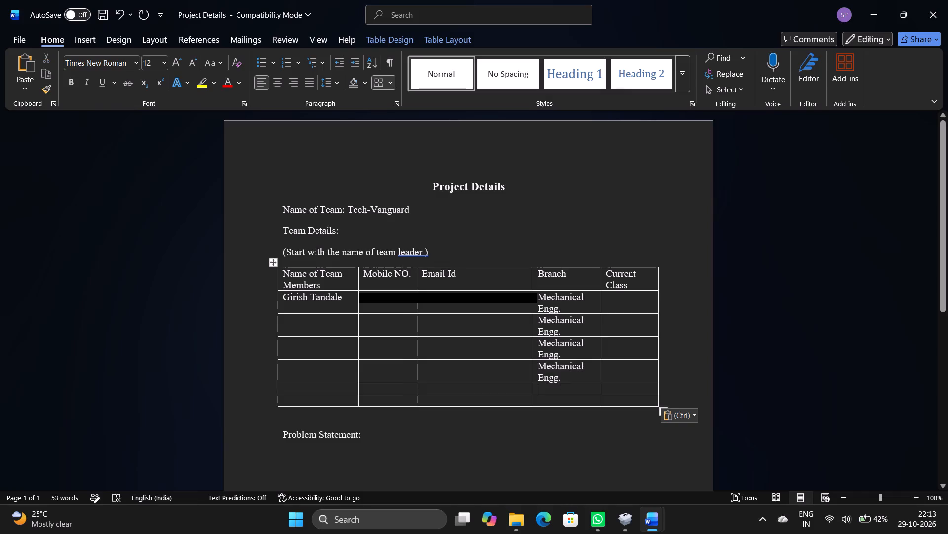
key("ctrl+v")
left_click(560, 407)
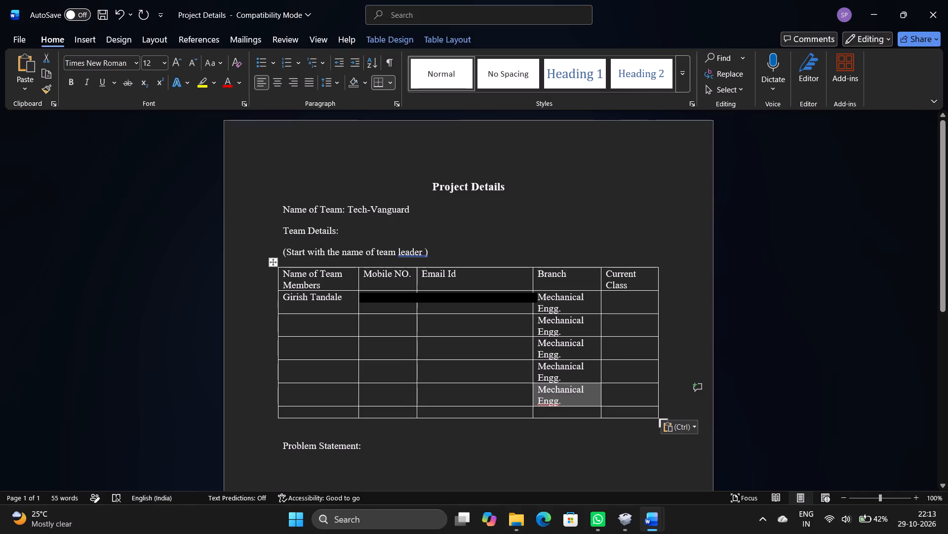
left_click(560, 411)
key("ctrl+v")
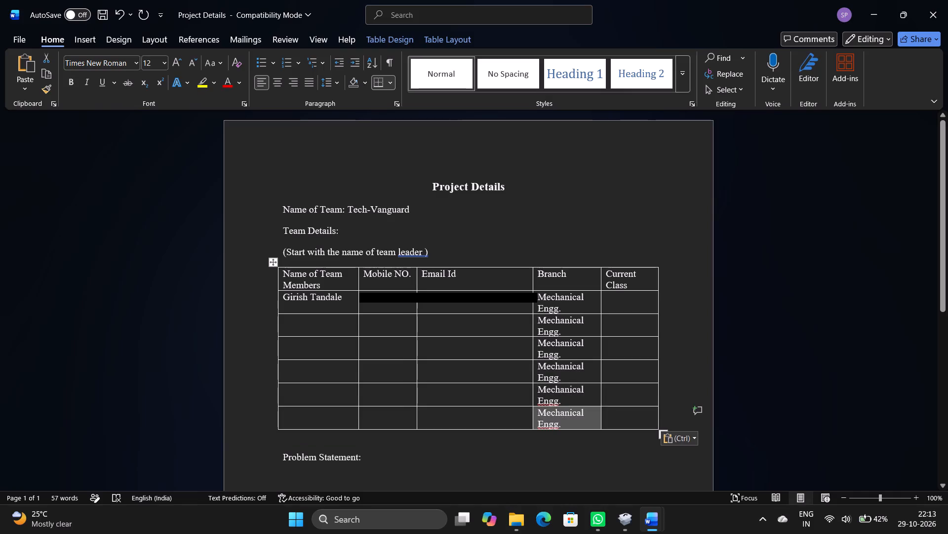
Copy the first team member's name from the MECH-13 table into the Name of Team Members cell below the leader in Project Details.
left_click(652, 525)
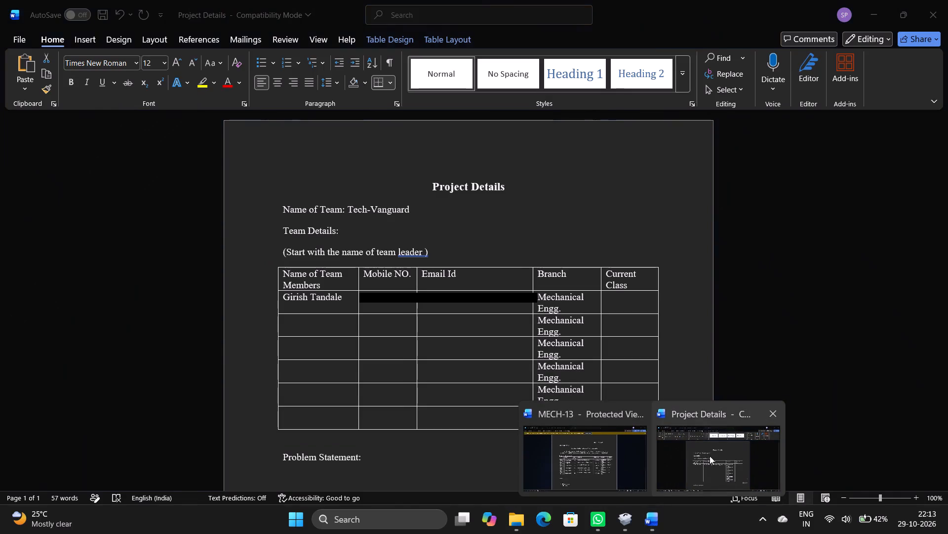
left_click(616, 455)
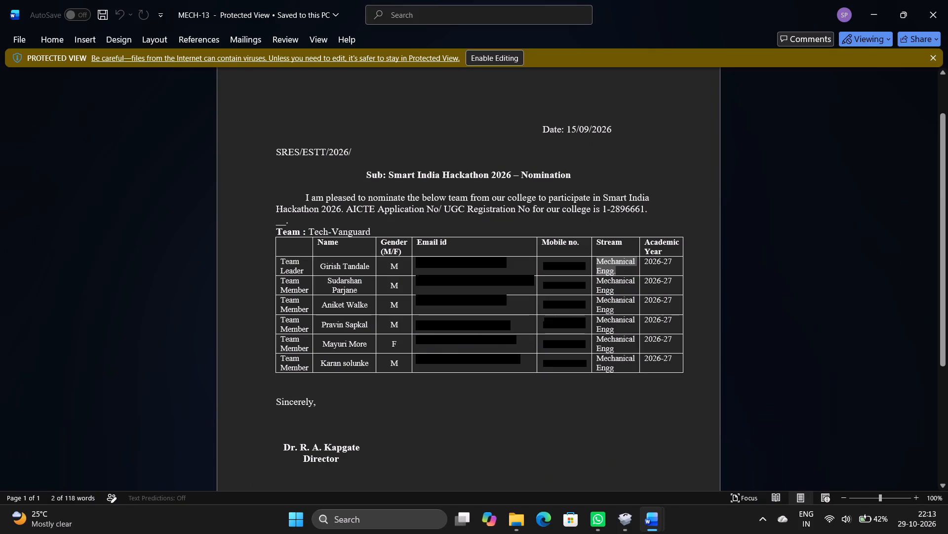
left_click(652, 514)
left_click(596, 463)
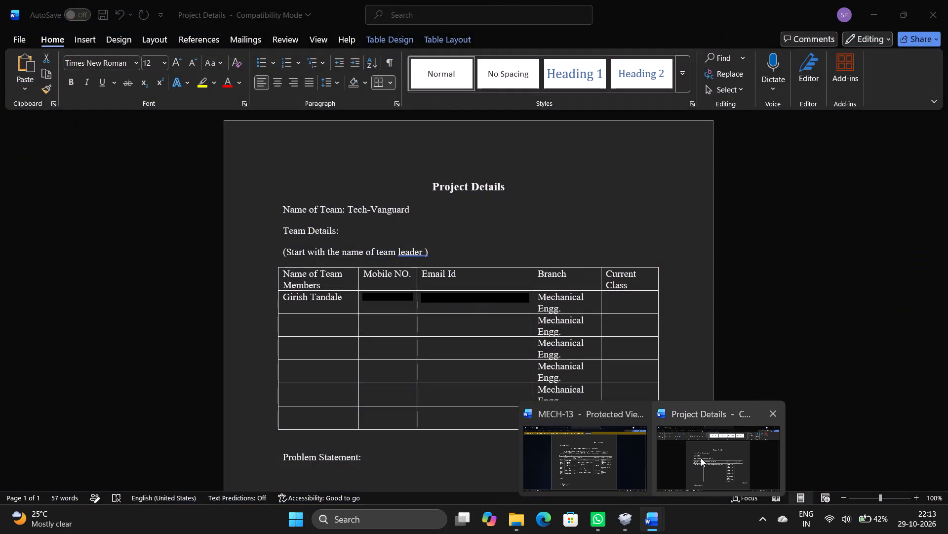
left_click(604, 447)
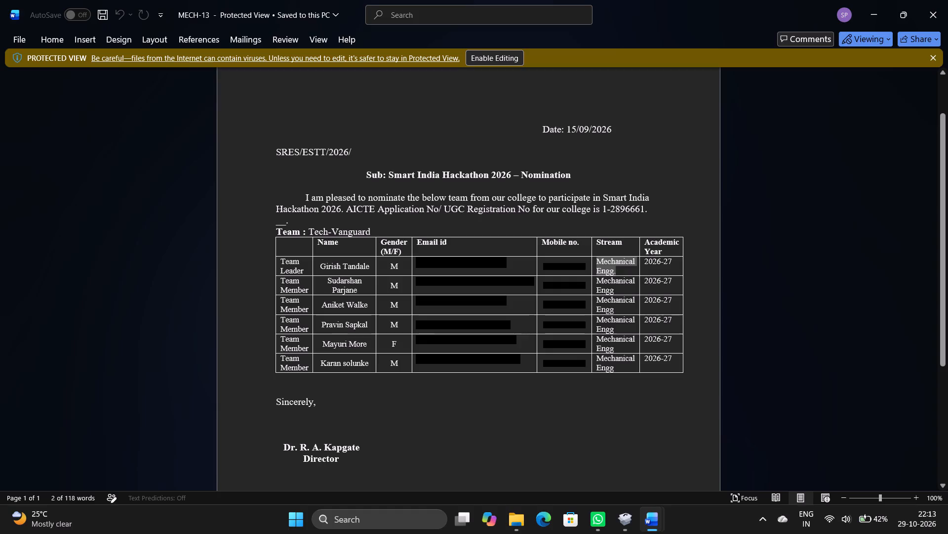
left_click_drag(325, 284, 361, 291)
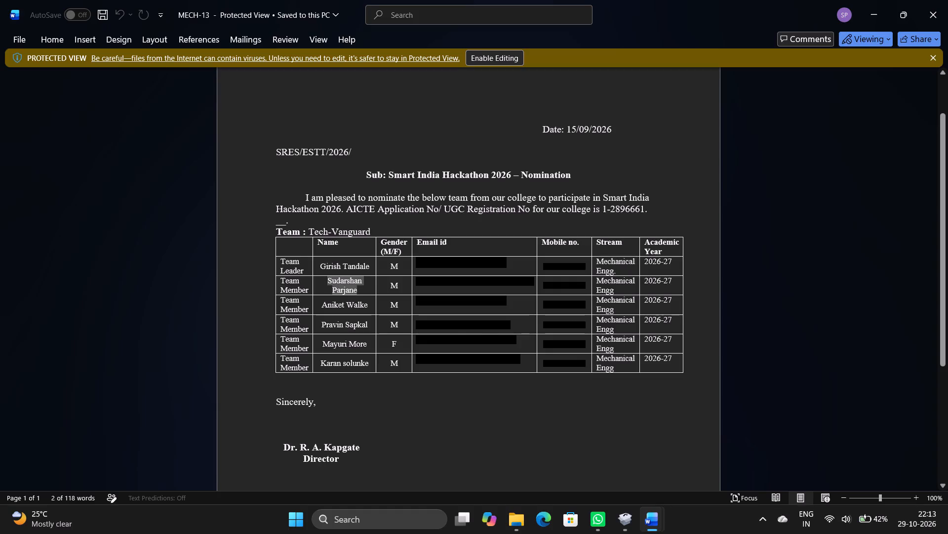
key("ctrl+c")
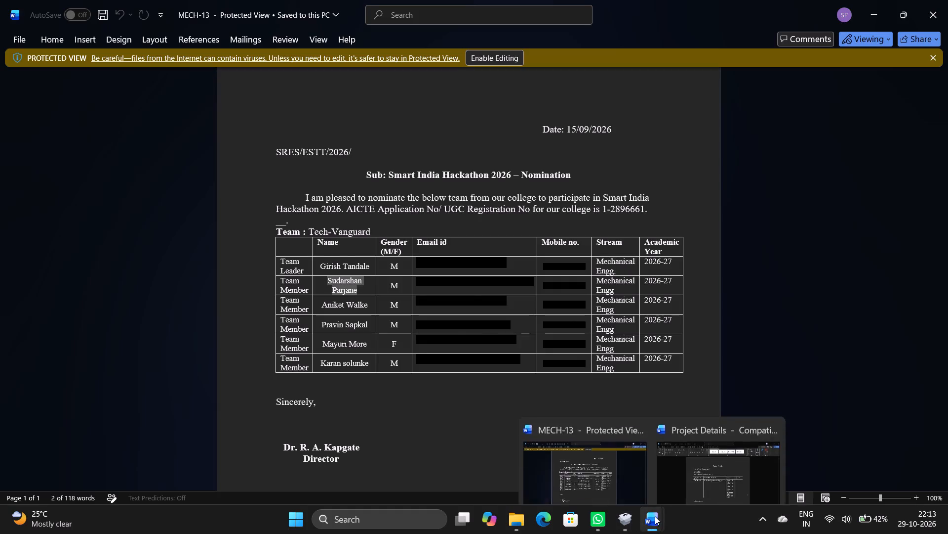
left_click(693, 467)
left_click(308, 320)
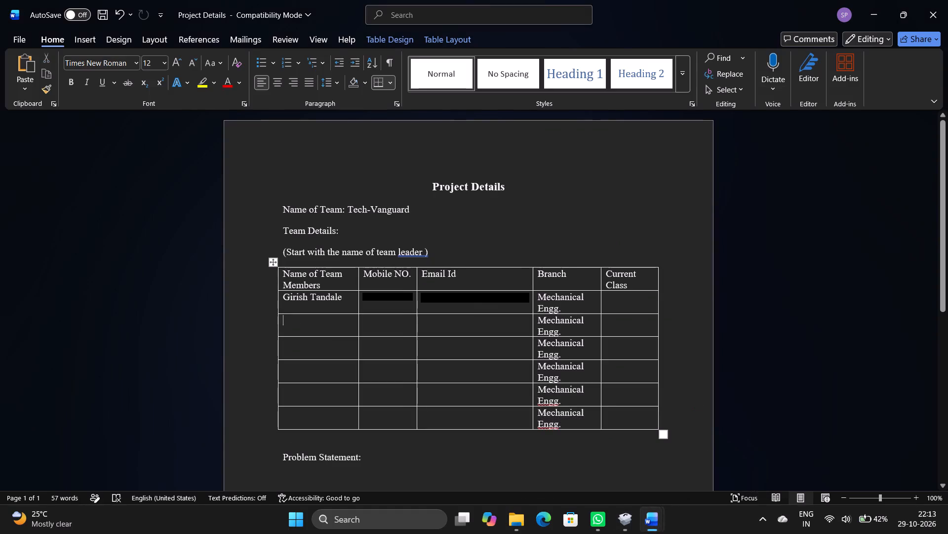
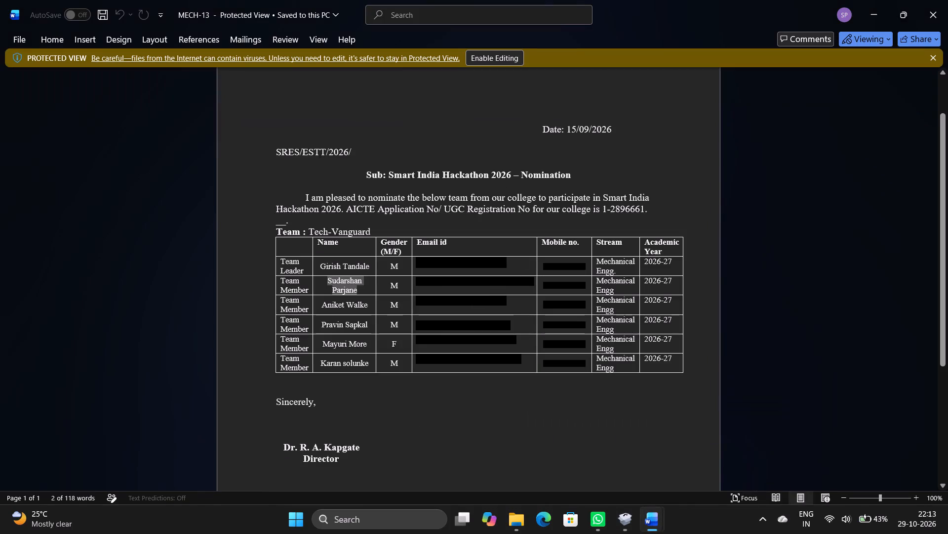
Copy the first team member's email address from the MECH-13 table into the Email Id cell of that member's row in Project Details.
left_click_drag(421, 286, 513, 288)
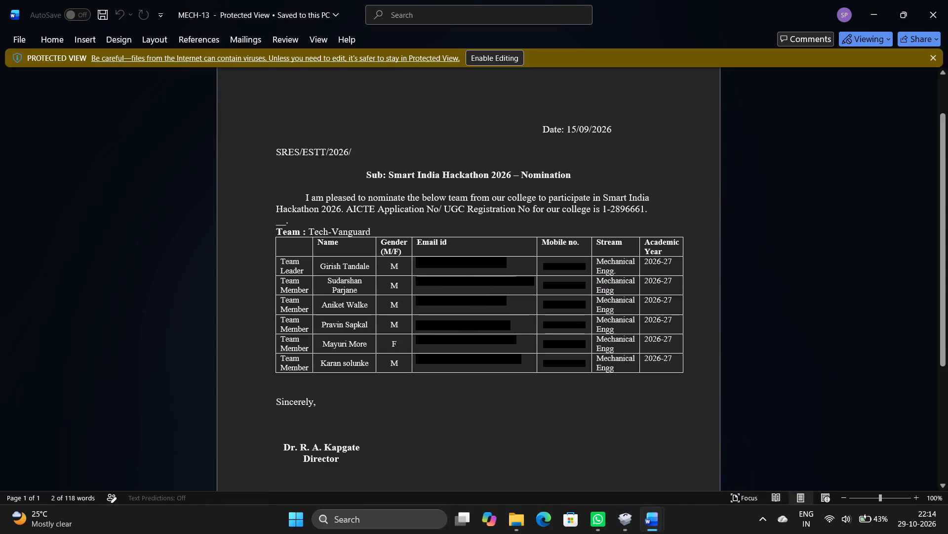
left_click_drag(513, 288, 531, 286)
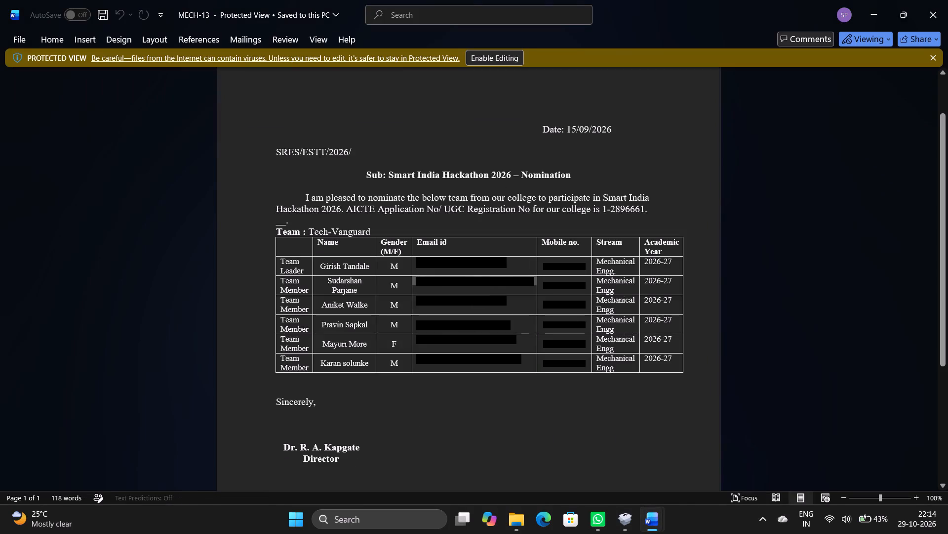
key("ctrl+c")
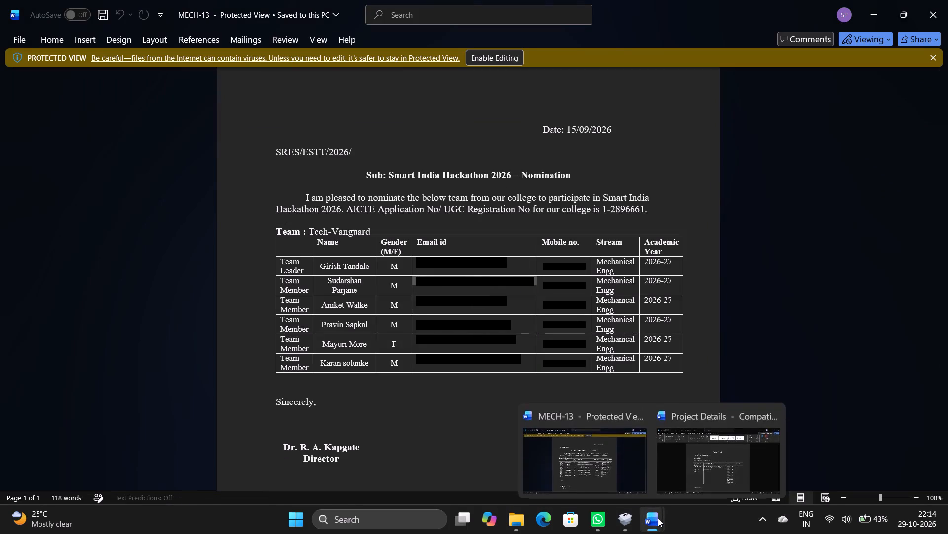
left_click(689, 461)
left_click(474, 341)
left_click_drag(473, 331, 469, 331)
key("ctrl+v")
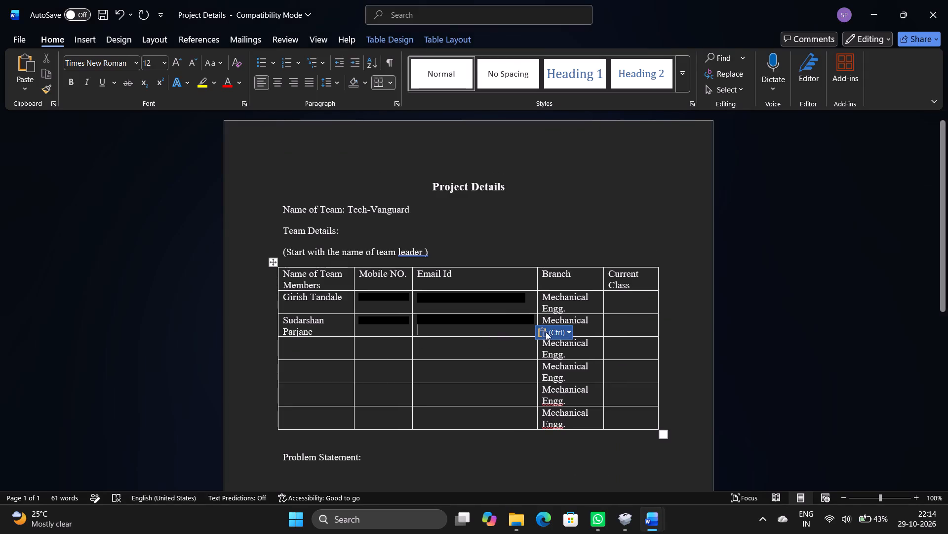
Copy the second team member's name from the MECH-13 table into the next empty Name of Team Members cell in Project Details.
left_click(294, 346)
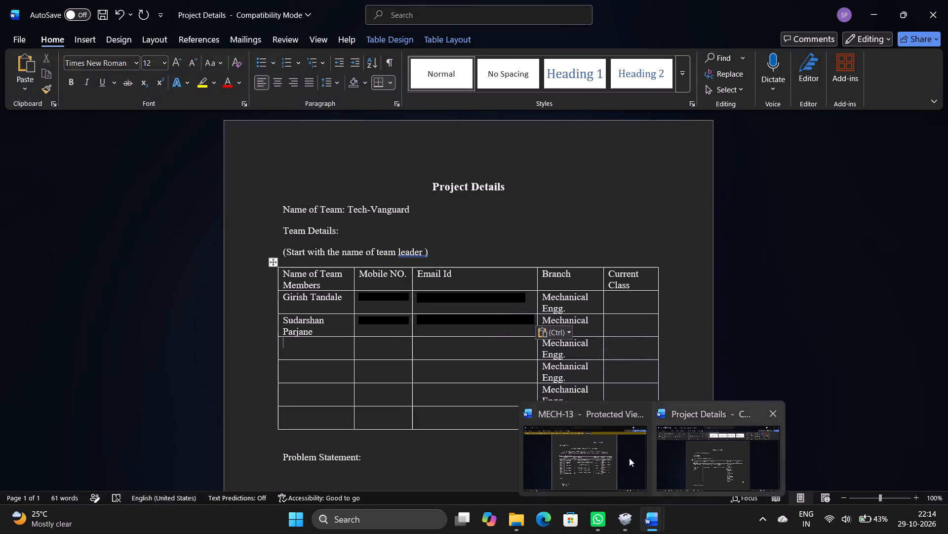
left_click(625, 458)
left_click_drag(321, 303, 368, 304)
key("ctrl+c")
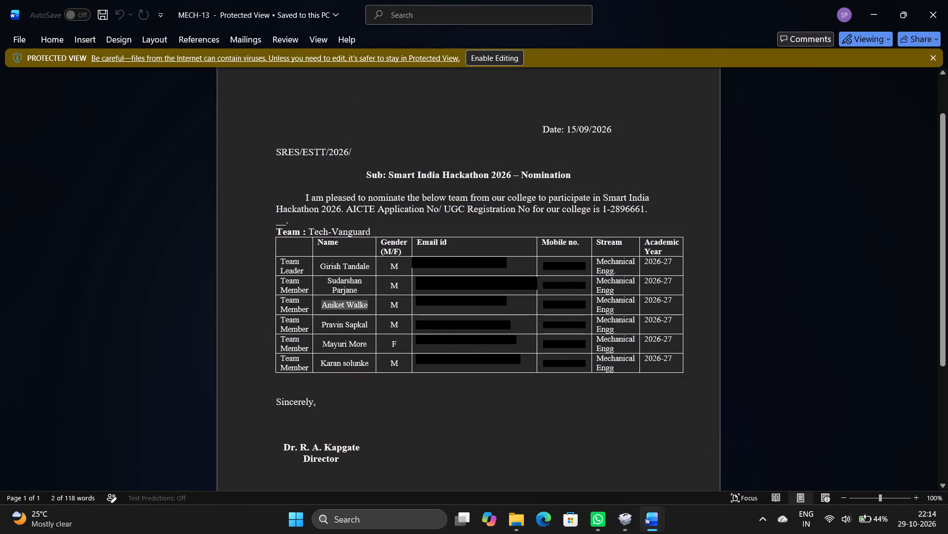
left_click(709, 435)
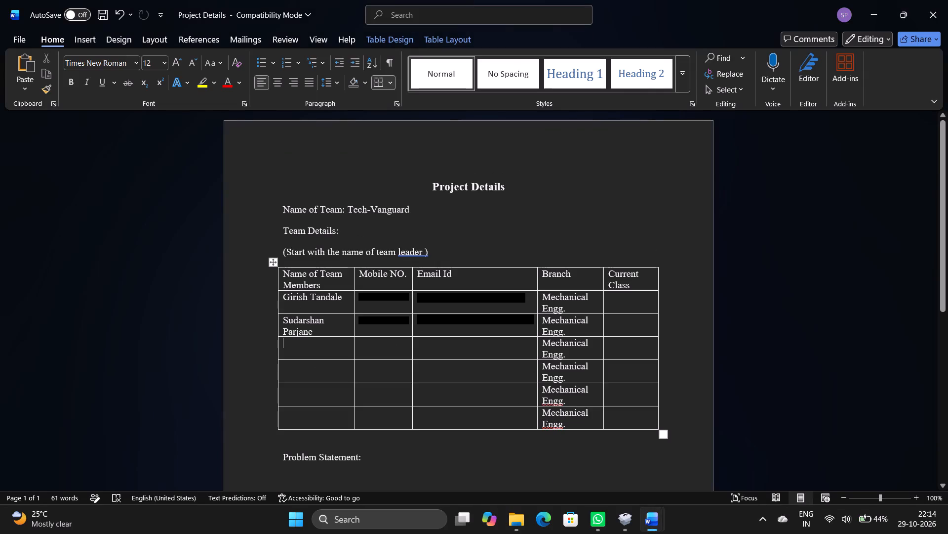
key("ctrl+v")
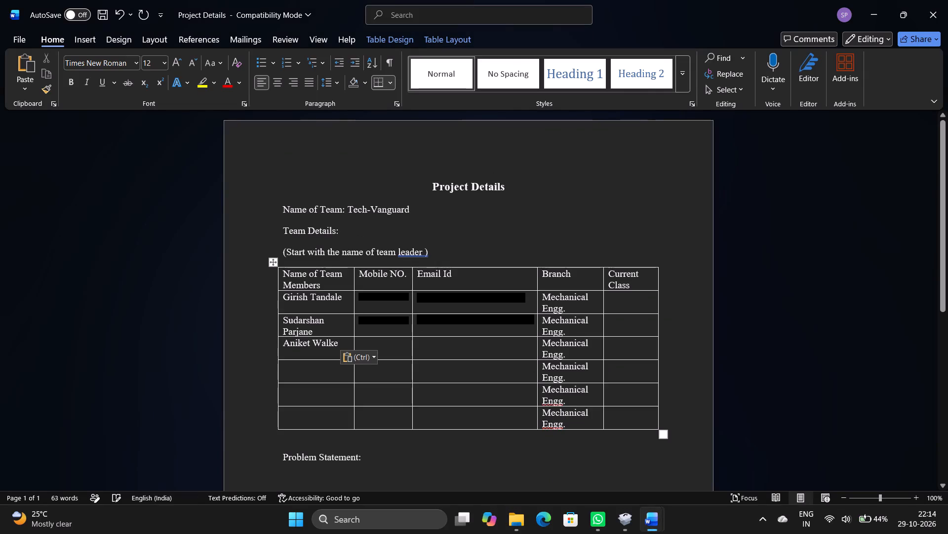
Copy the second team member's email address from the MECH-13 table into the Email Id cell of that member's row in Project Details.
left_click(699, 479)
left_click(612, 470)
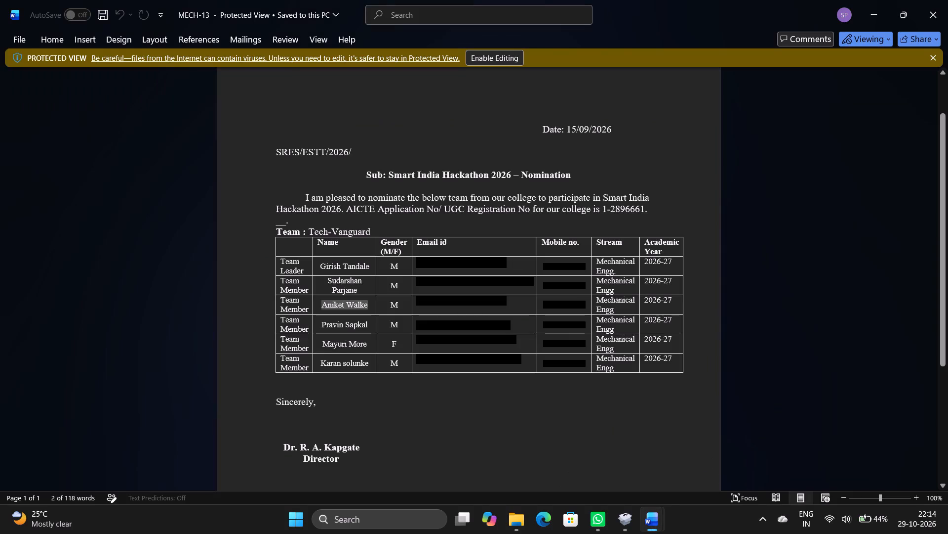
left_click_drag(417, 301, 495, 302)
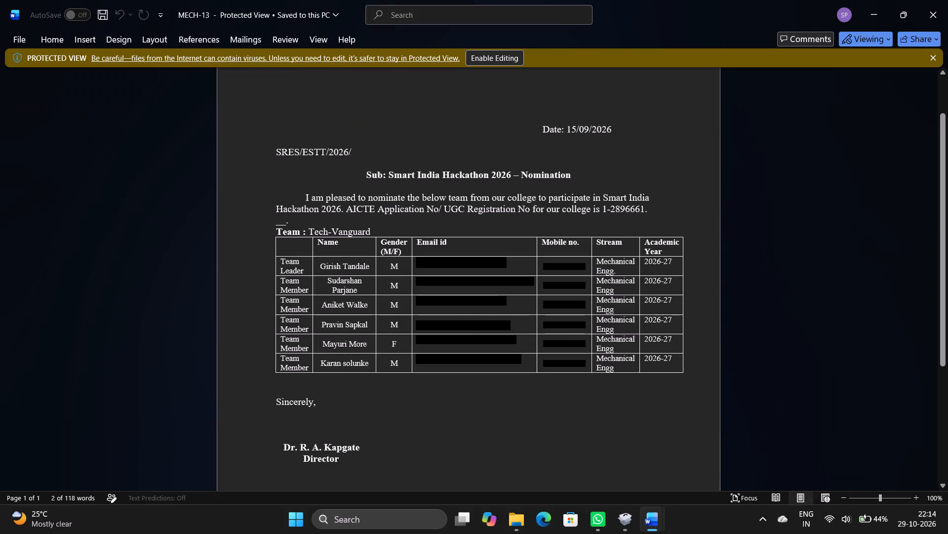
left_click_drag(495, 302, 510, 302)
key("ctrl+c")
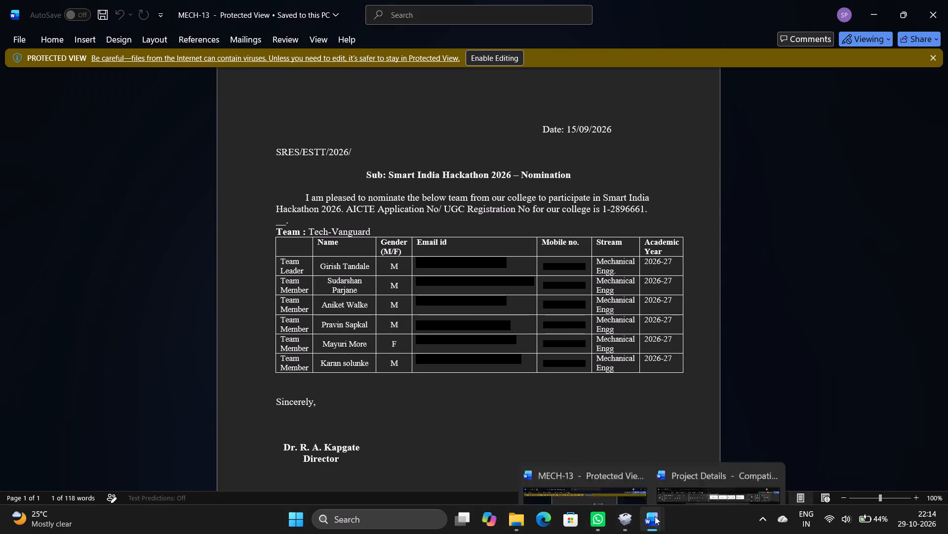
left_click(683, 469)
left_click(456, 347)
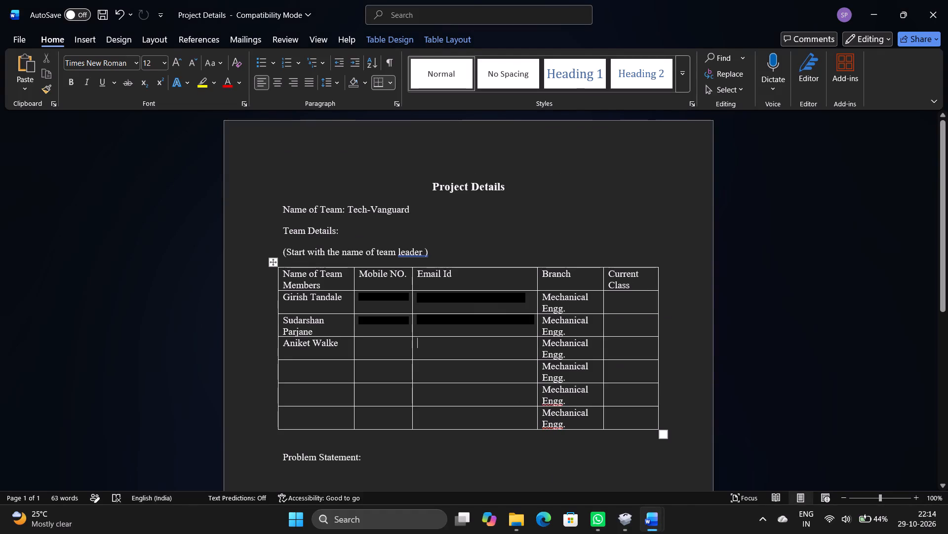
key("ctrl+v")
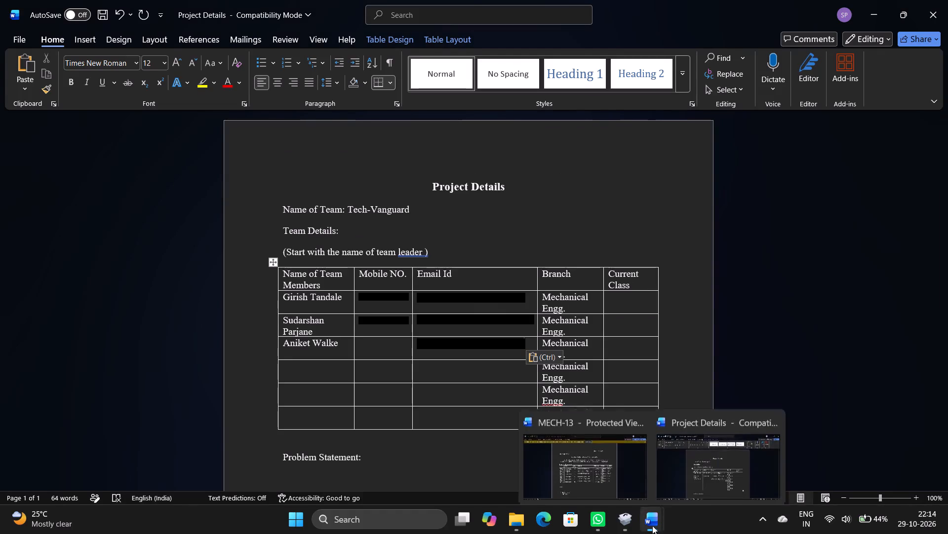
Copy the second team member's mobile number from the MECH-13 table into the Mobile NO. cell of that member's row in Project Details.
left_click(601, 459)
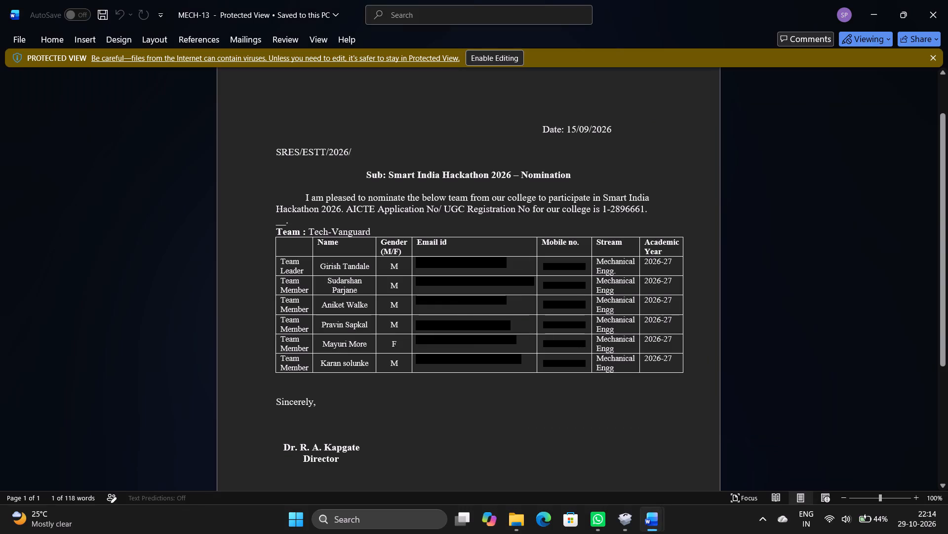
left_click_drag(543, 309, 589, 309)
key("ctrl+c")
left_click(692, 461)
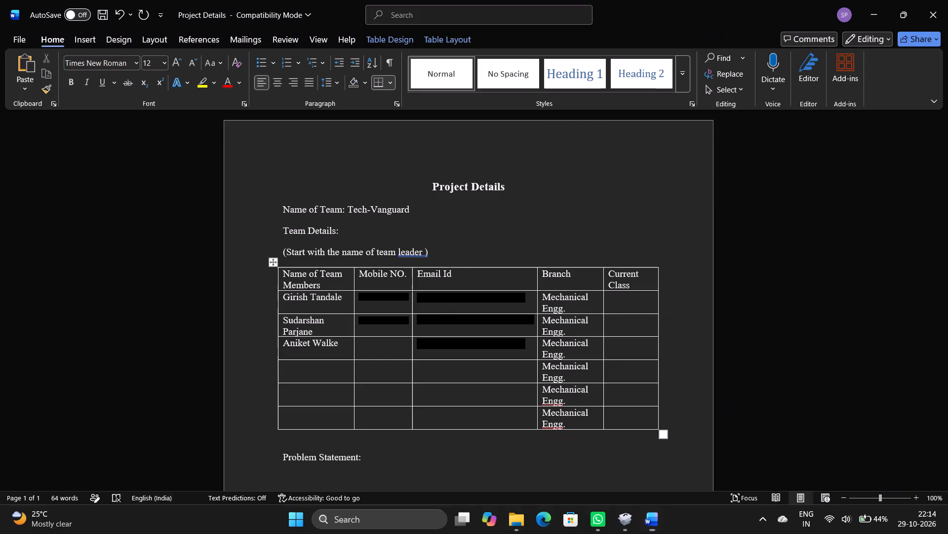
left_click(371, 349)
key("ctrl+v")
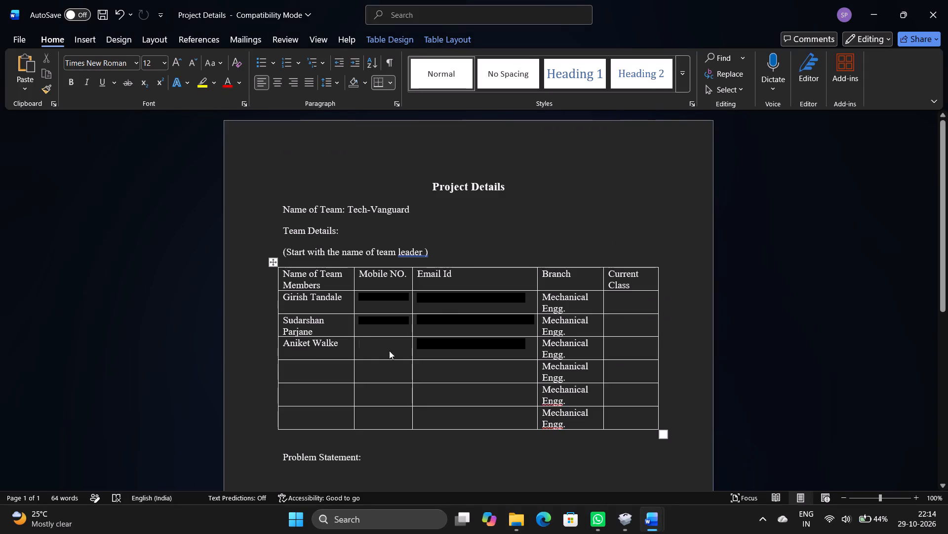
Copy the third team member's name from the MECH-13 table into the next empty Name of Team Members cell in Project Details.
left_click(305, 376)
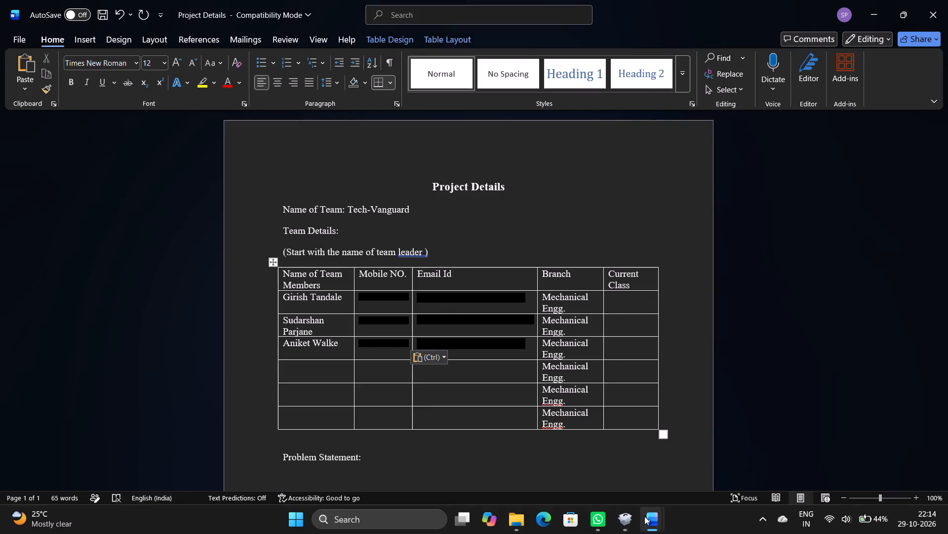
left_click(682, 466)
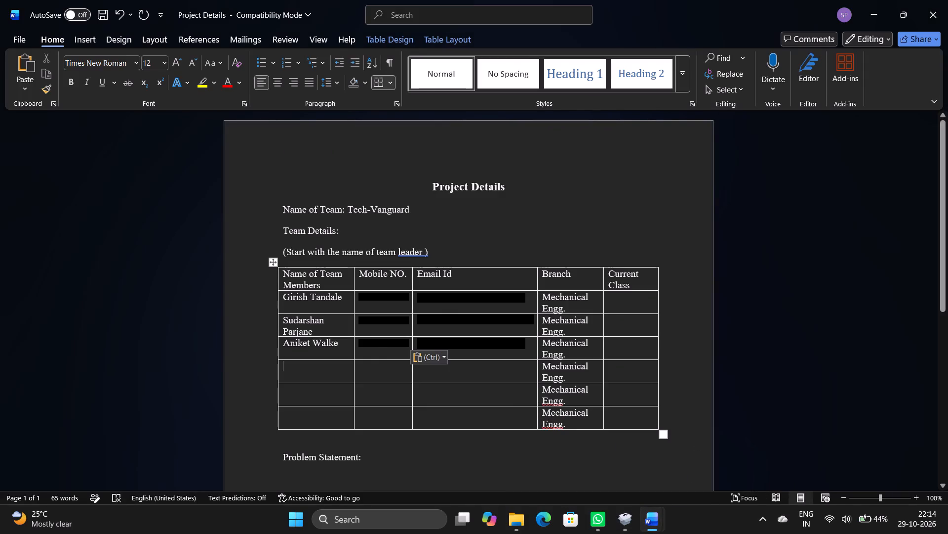
left_click(576, 455)
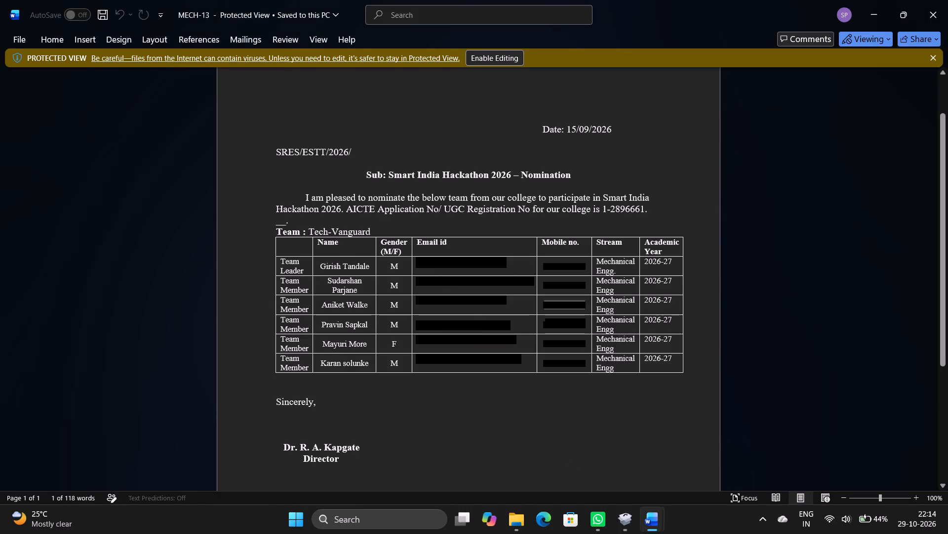
left_click_drag(319, 327, 365, 327)
key("ctrl+c")
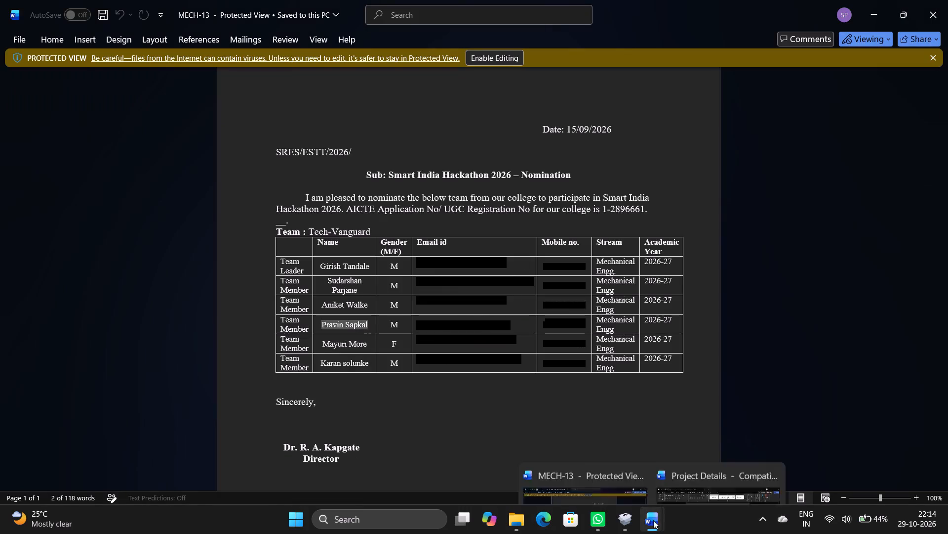
left_click(685, 482)
key("ctrl+v")
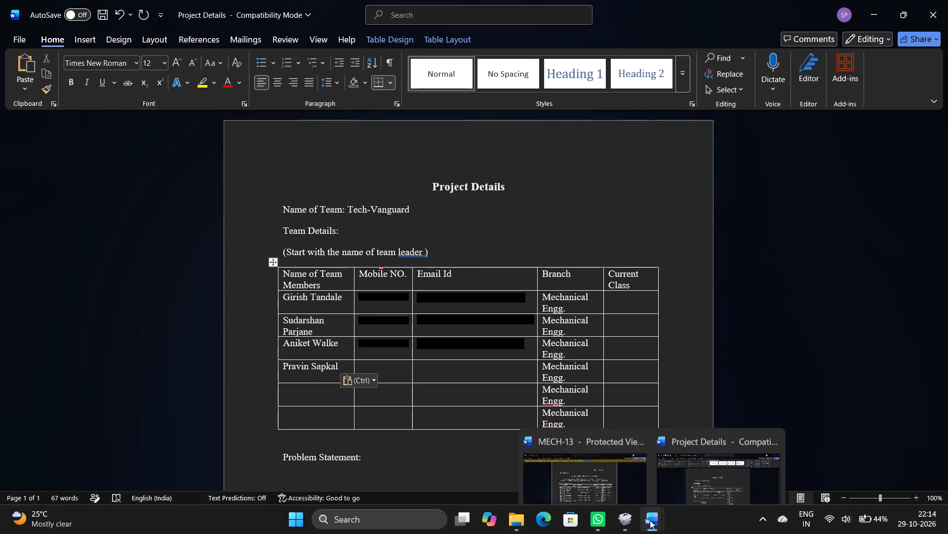
Copy the third team member's email address from the MECH-13 table into the Email Id cell of that member's row in Project Details.
left_click(575, 470)
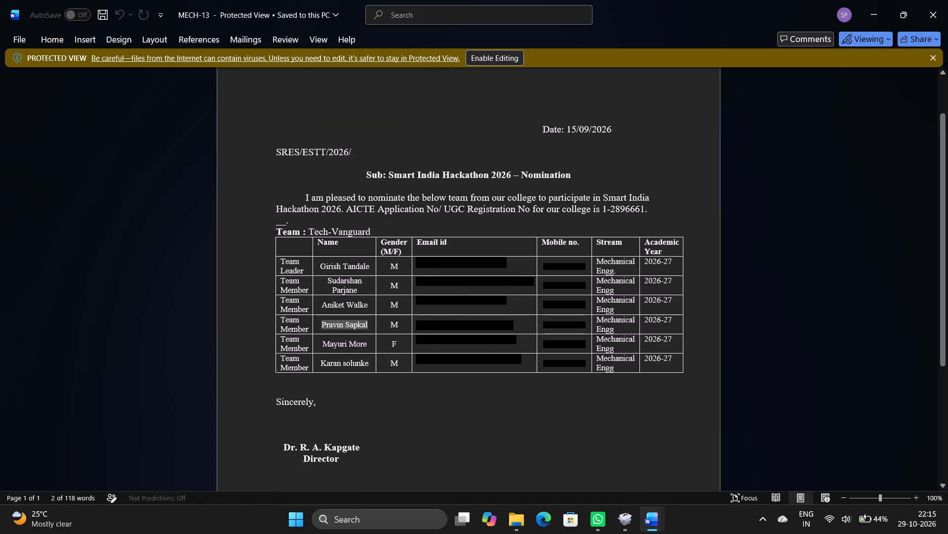
left_click_drag(417, 324, 445, 323)
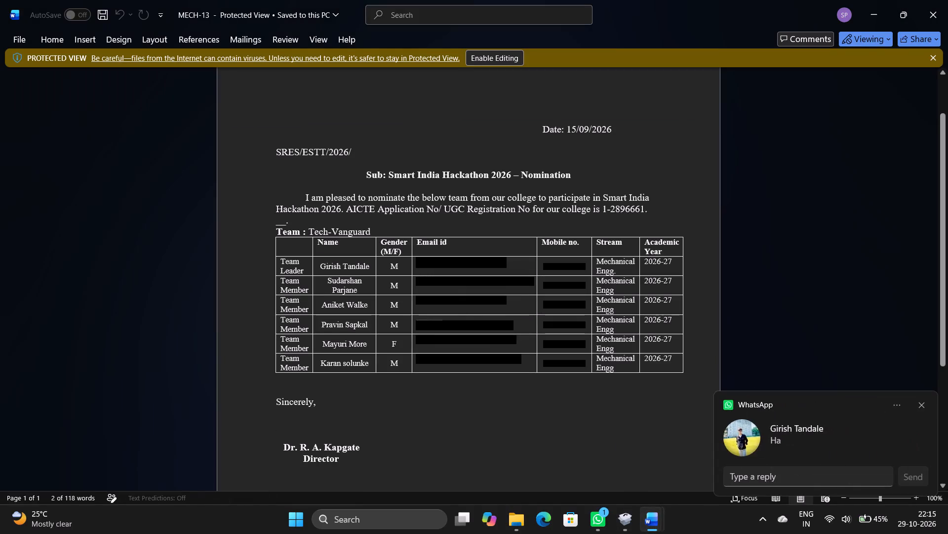
left_click_drag(445, 323, 517, 325)
key("ctrl+c")
left_click(664, 478)
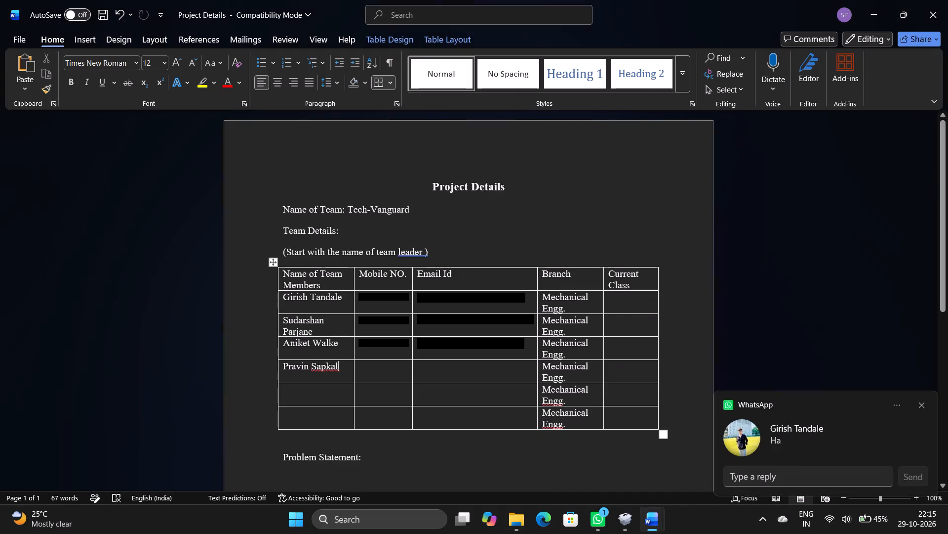
left_click(428, 367)
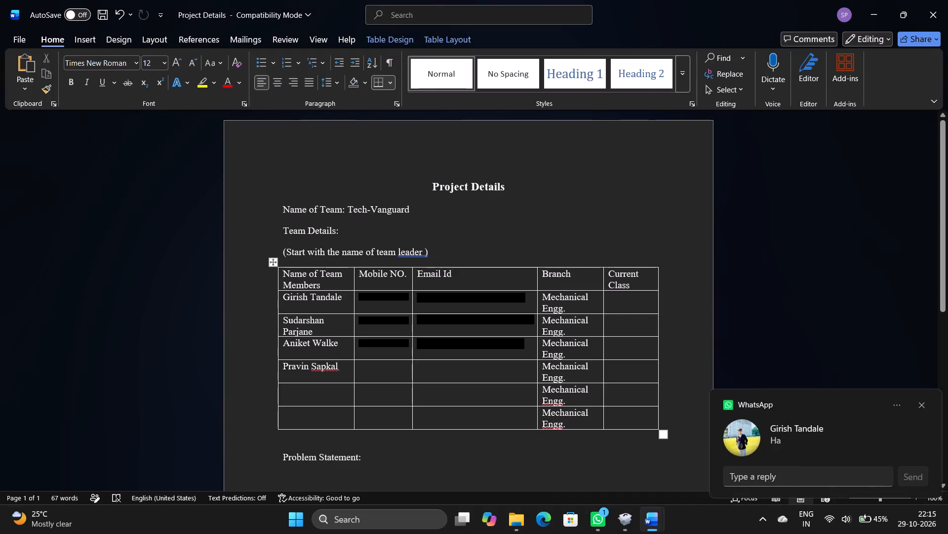
key("ctrl+v")
Copy the third team member's mobile number from the MECH-13 table into the Mobile NO. cell of that member's row in Project Details.
left_click(602, 469)
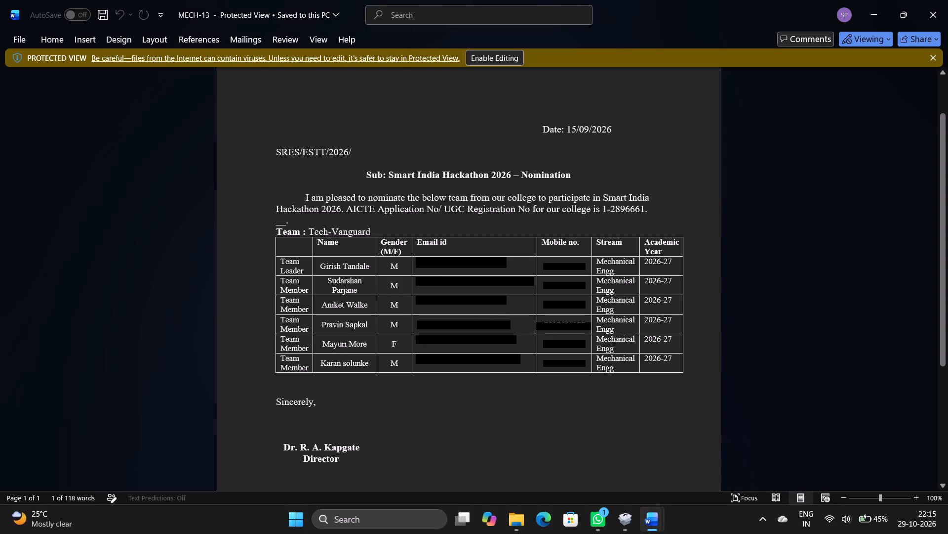
left_click_drag(544, 326, 587, 323)
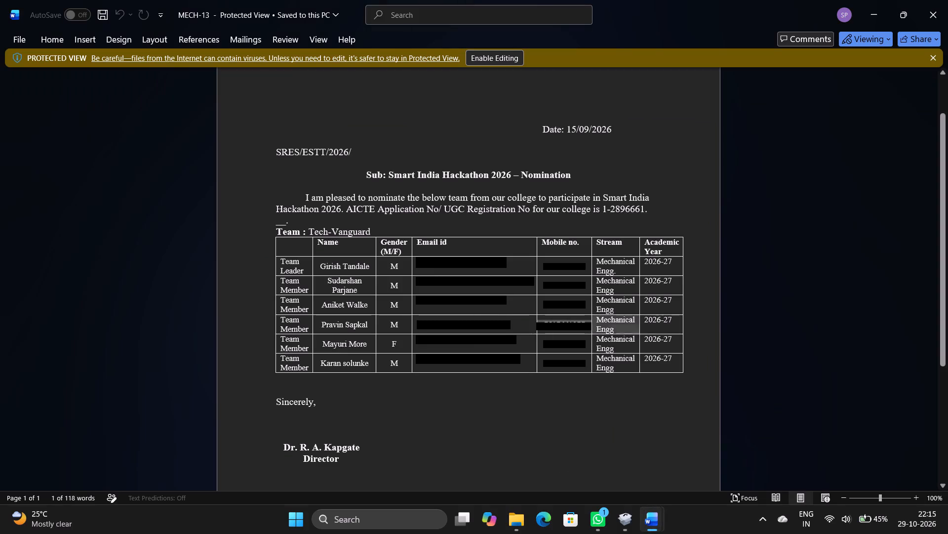
left_click_drag(587, 323, 586, 323)
key("ctrl+c")
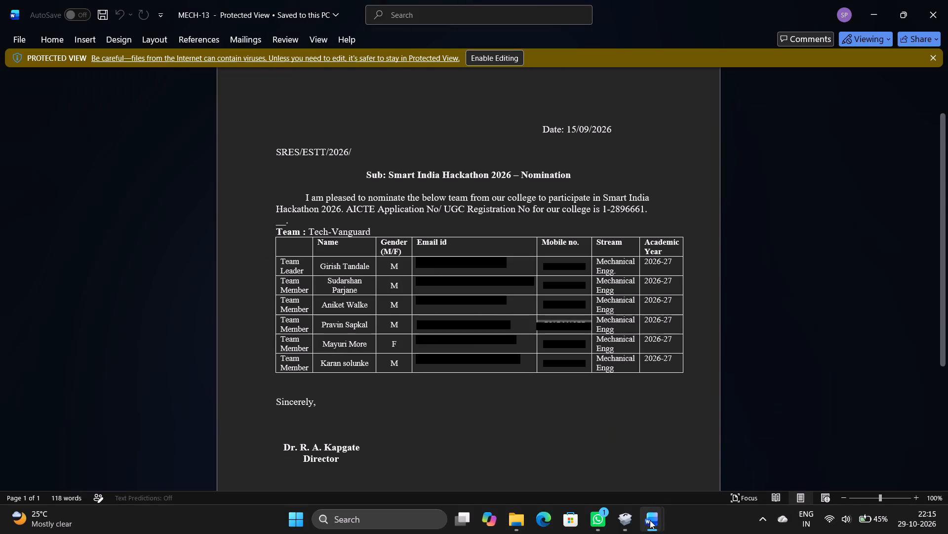
left_click(683, 468)
left_click(382, 375)
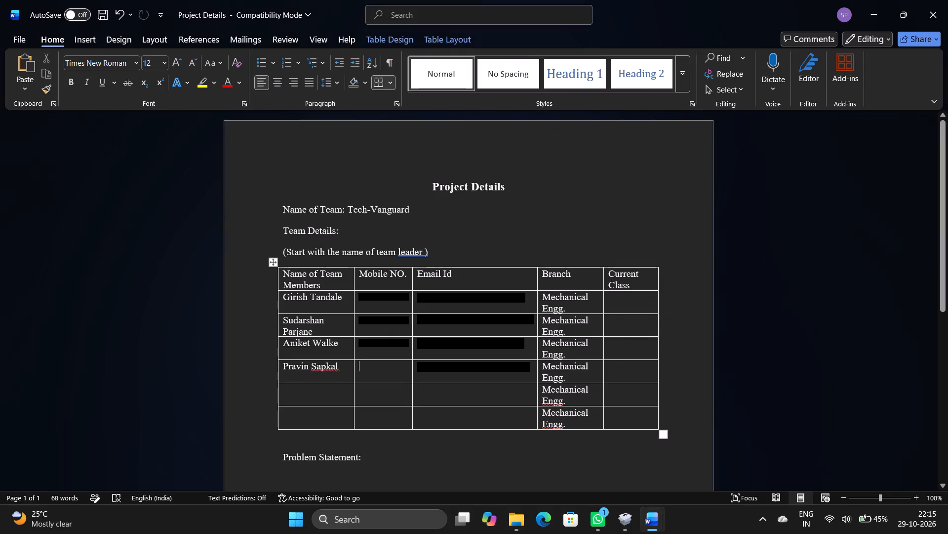
key("ctrl+v")
Copy the fourth team member's name from the MECH-13 table into the next empty Name of Team Members cell in Project Details.
left_click(309, 396)
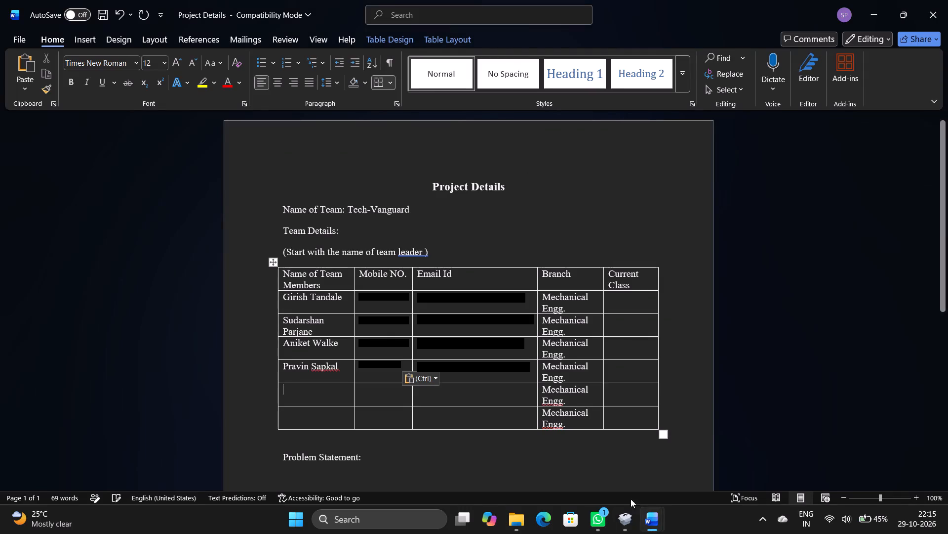
left_click(685, 475)
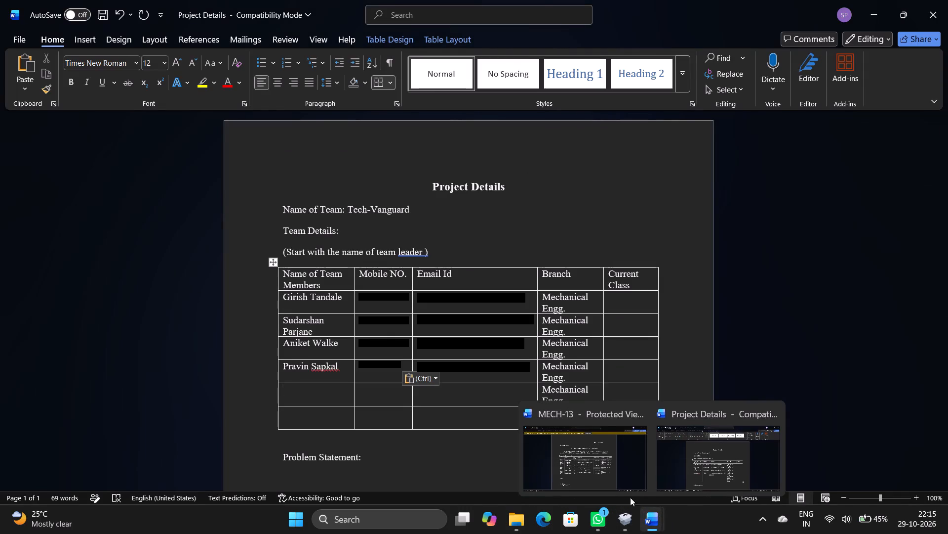
left_click(622, 492)
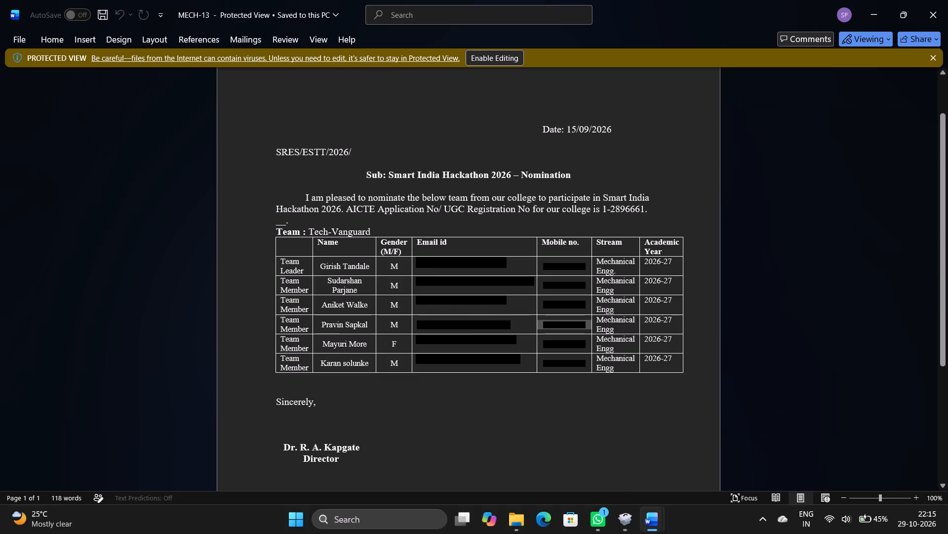
left_click_drag(322, 345, 370, 345)
key("ctrl+c")
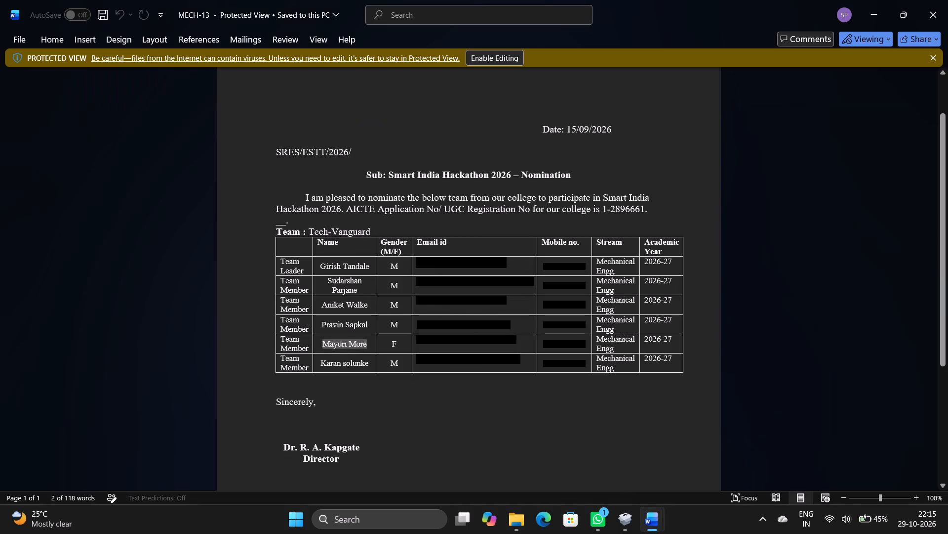
left_click(697, 481)
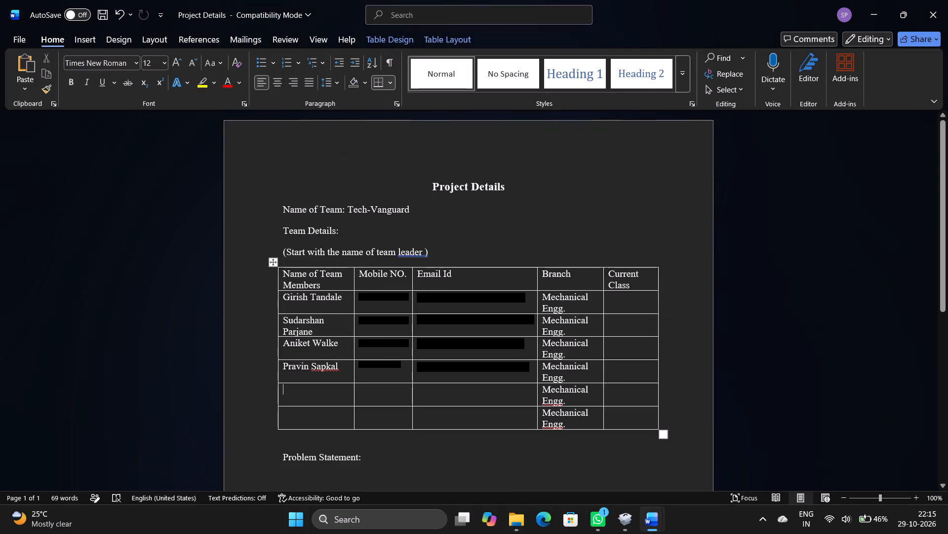
key("ctrl+v")
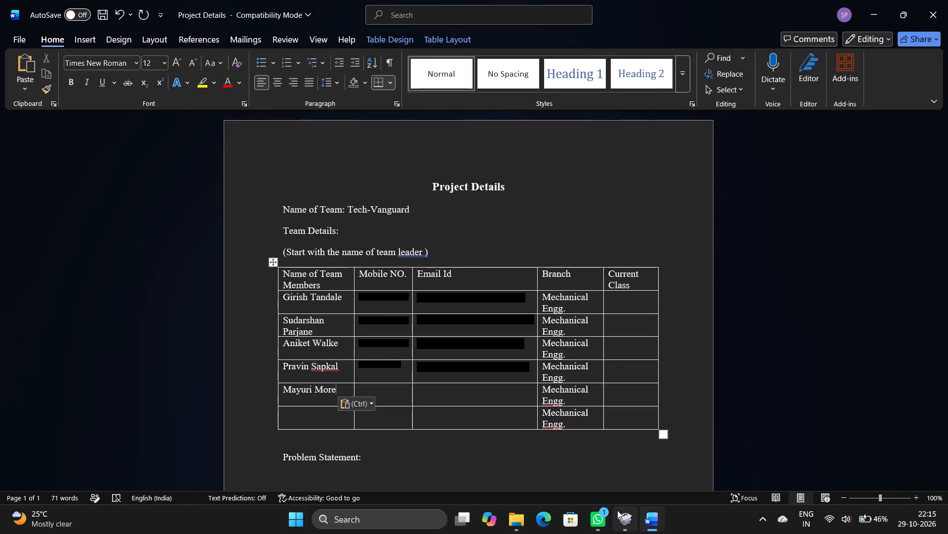
Copy the fourth team member's email address from the MECH-13 table into the Email Id cell of that member's row in Project Details.
left_click(623, 488)
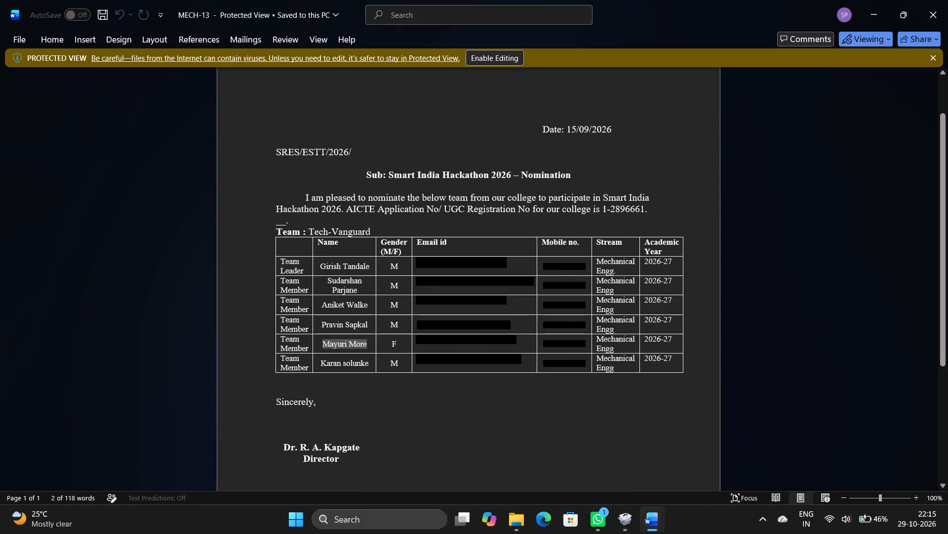
left_click_drag(417, 339, 517, 339)
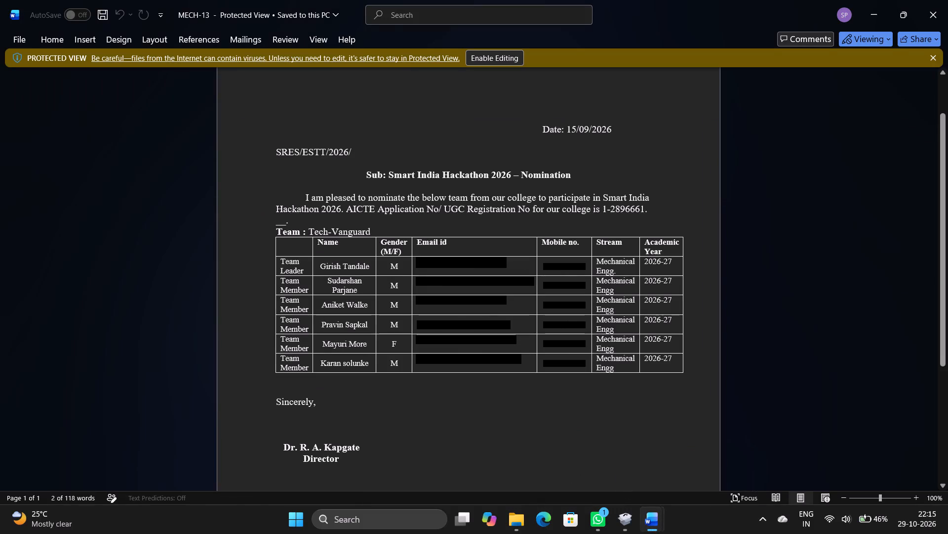
left_click_drag(517, 339, 518, 339)
key("ctrl+c")
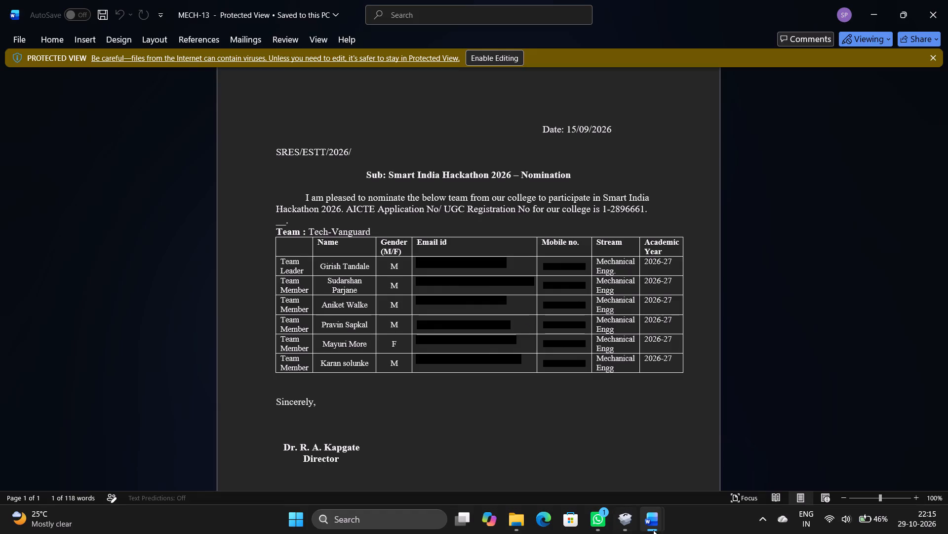
left_click(679, 465)
left_click(479, 396)
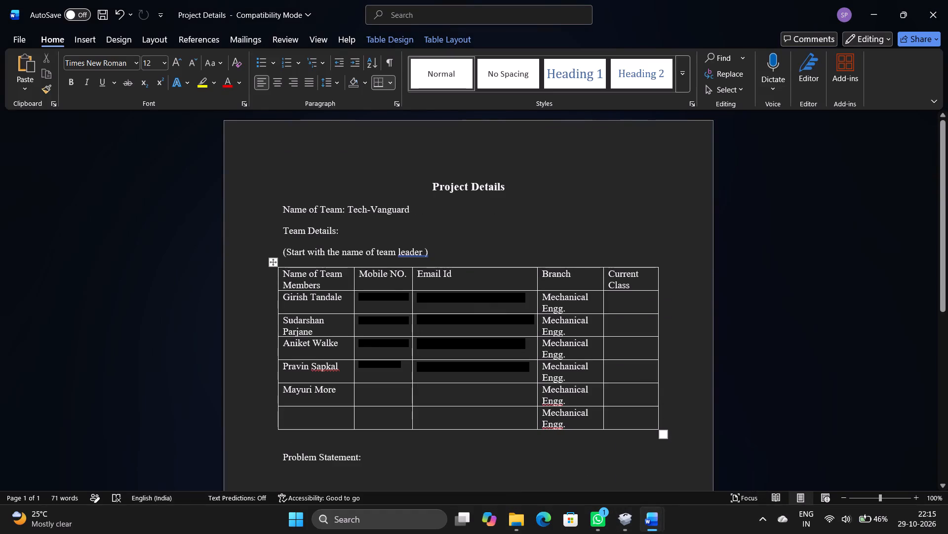
key("ctrl+v")
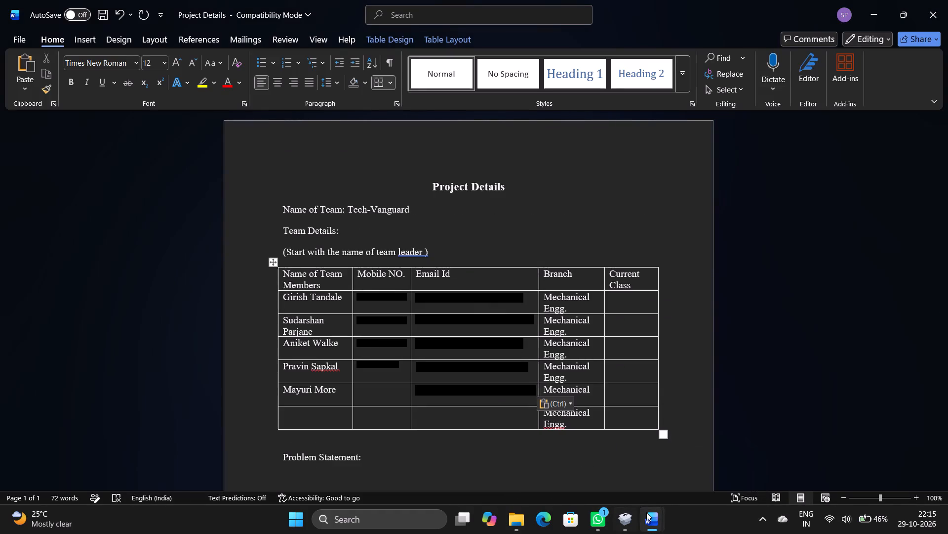
Copy the fourth team member's mobile number from the MECH-13 table into the Mobile NO. cell of that member's row in Project Details.
left_click(589, 467)
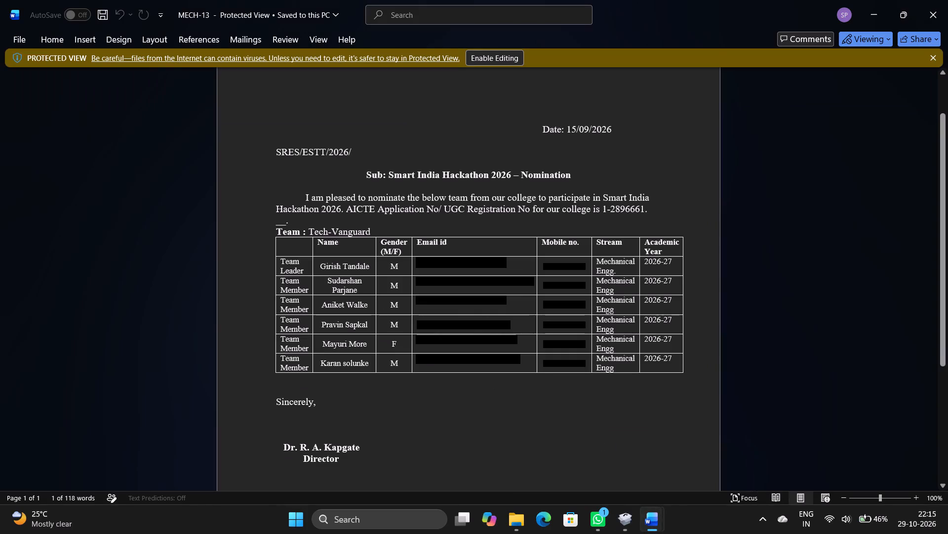
left_click_drag(543, 345, 586, 343)
key("ctrl+c")
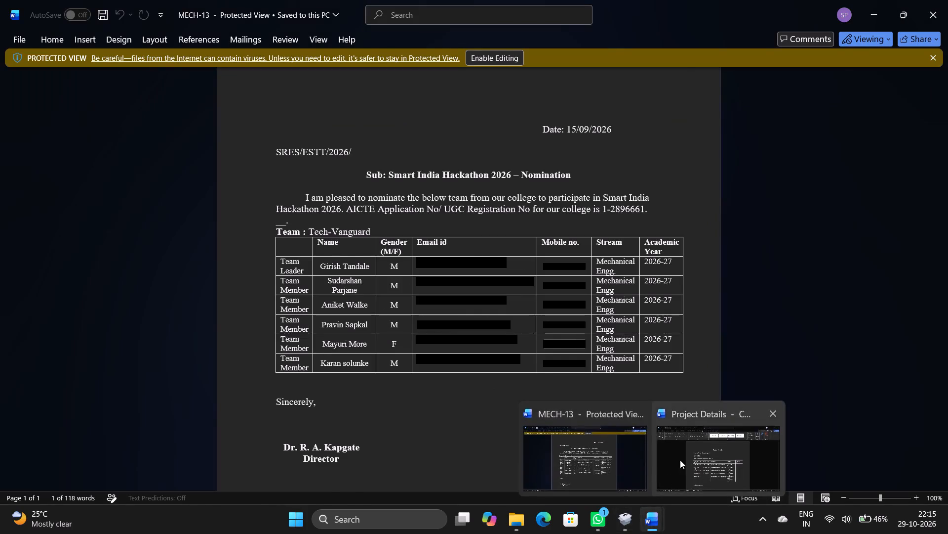
left_click(680, 460)
left_click(374, 399)
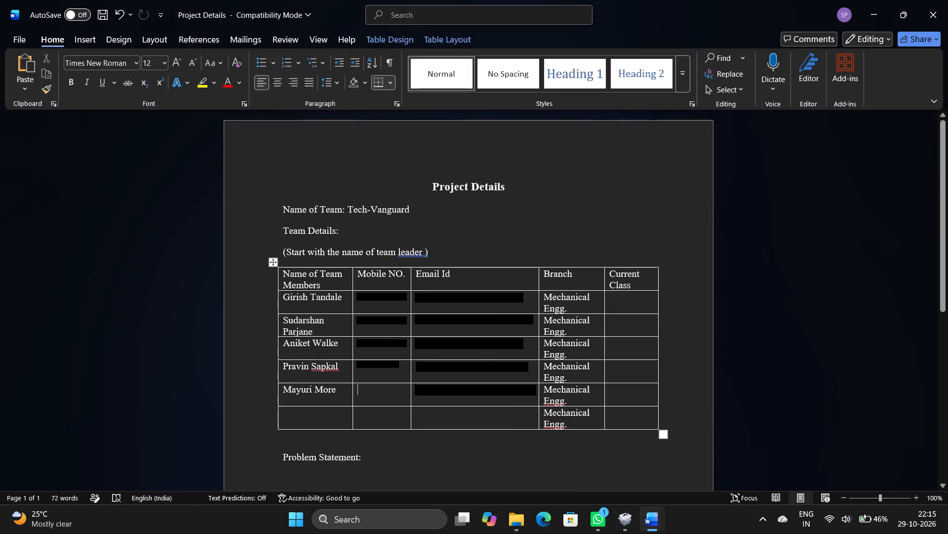
key("ctrl+v")
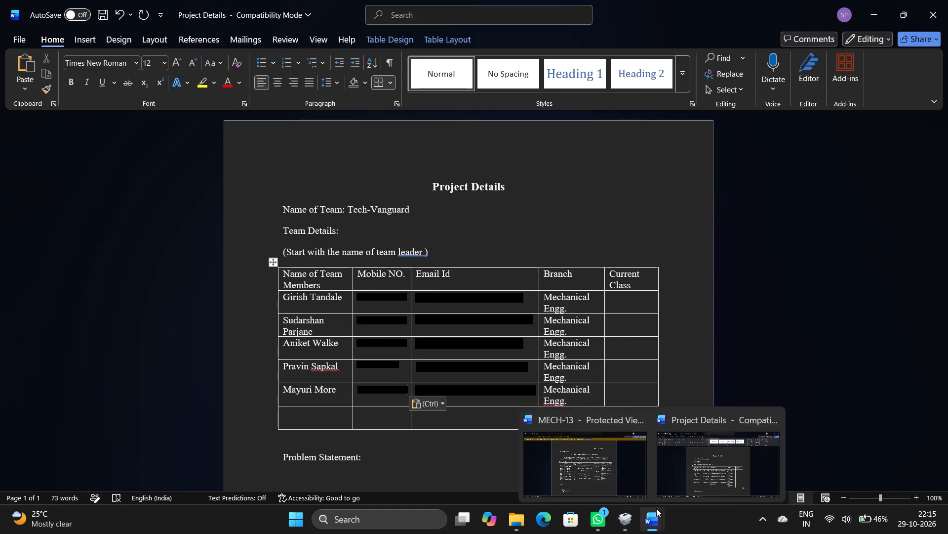
Copy the fifth team member's email address from the MECH-13 table into the Email Id cell of the last row in Project Details.
left_click(681, 470)
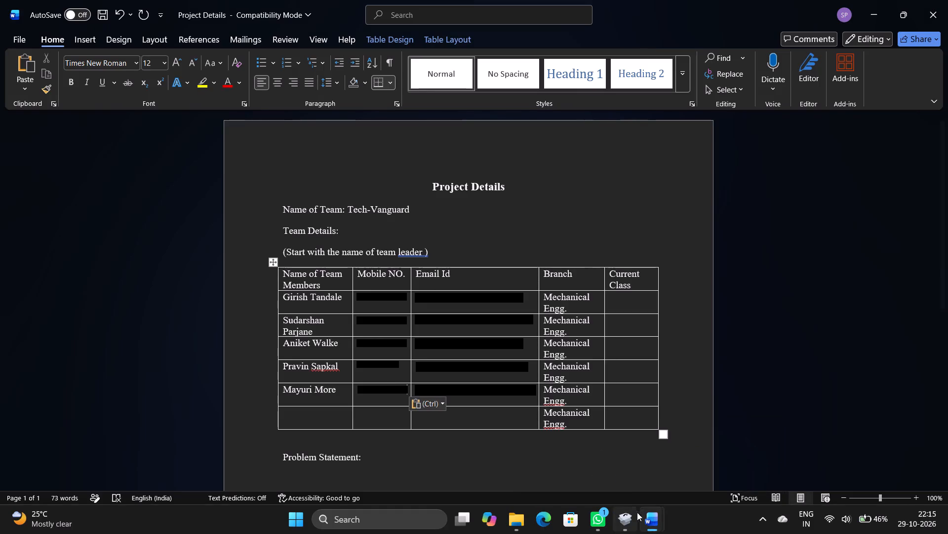
left_click(620, 477)
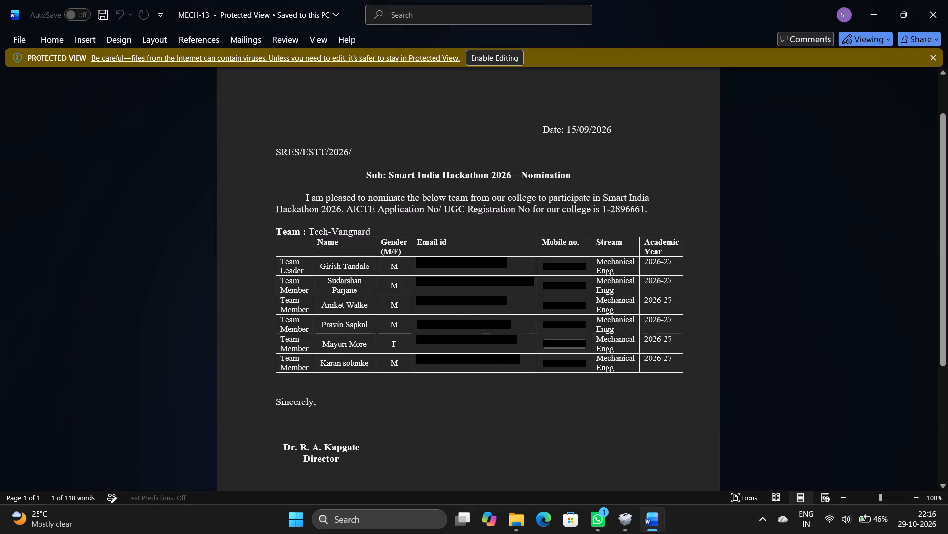
left_click_drag(418, 360, 523, 363)
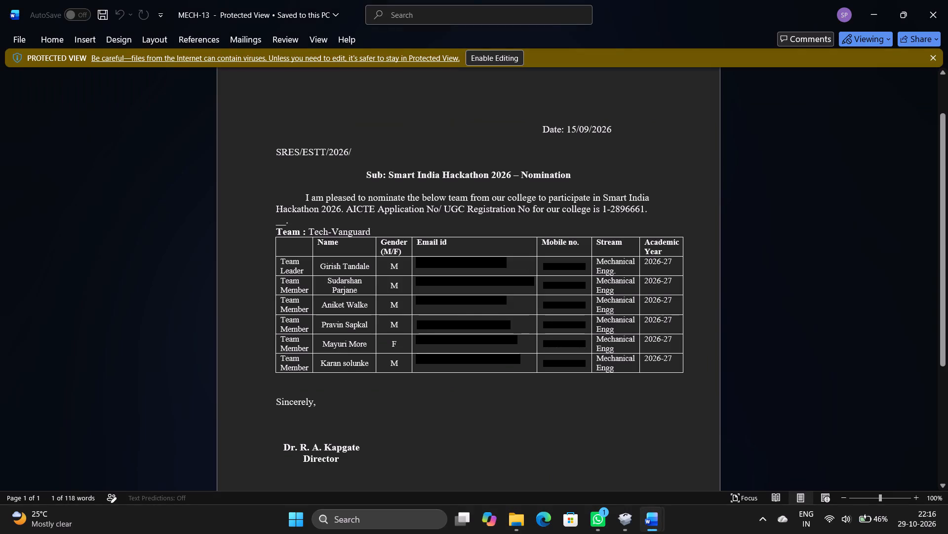
key("ctrl+c")
left_click(682, 469)
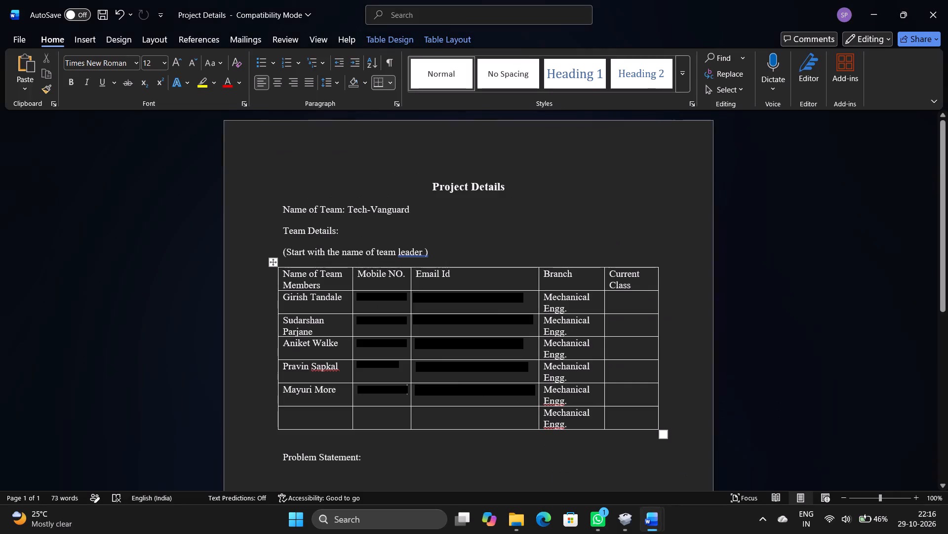
left_click(457, 420)
key("ctrl+v")
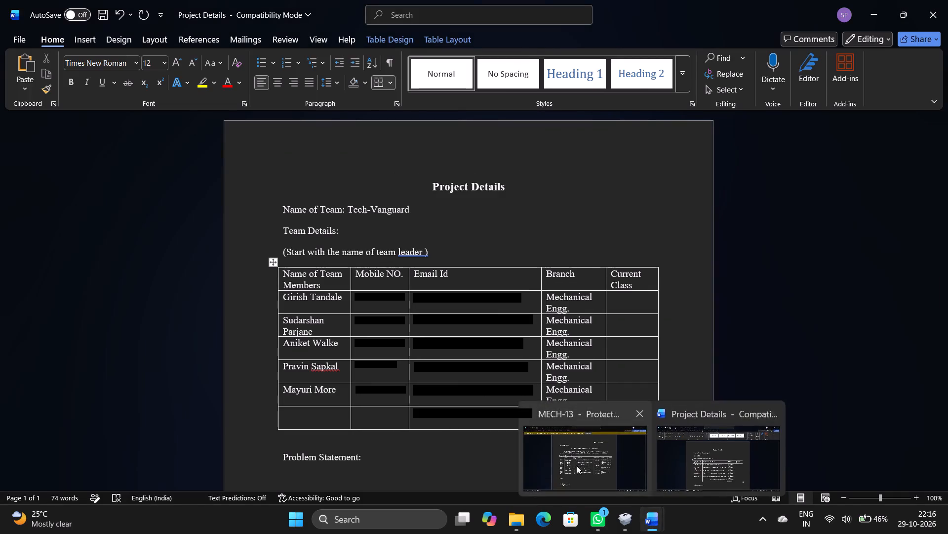
Copy the fifth team member's name from the MECH-13 table into the Name of Team Members cell of the last row in Project Details.
left_click(576, 465)
left_click_drag(318, 363, 375, 363)
key("ctrl+c")
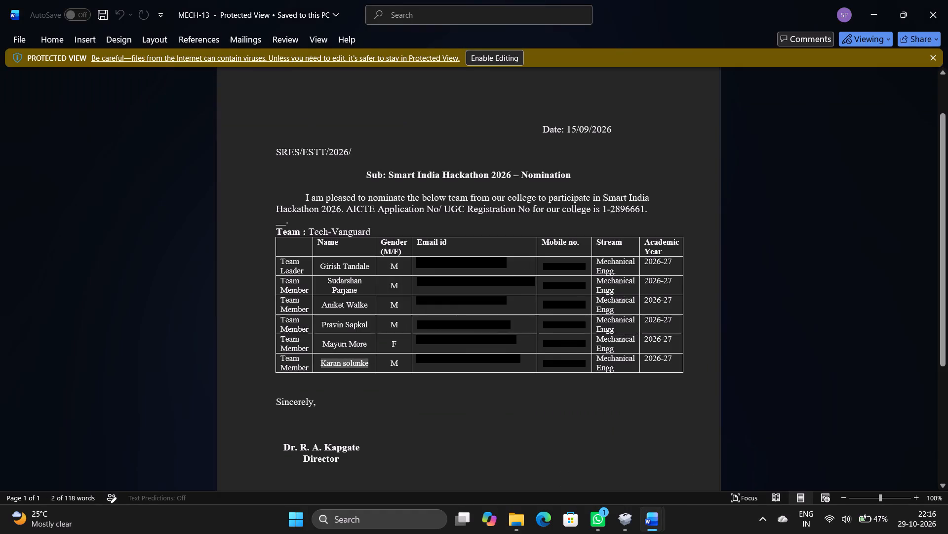
left_click(609, 459)
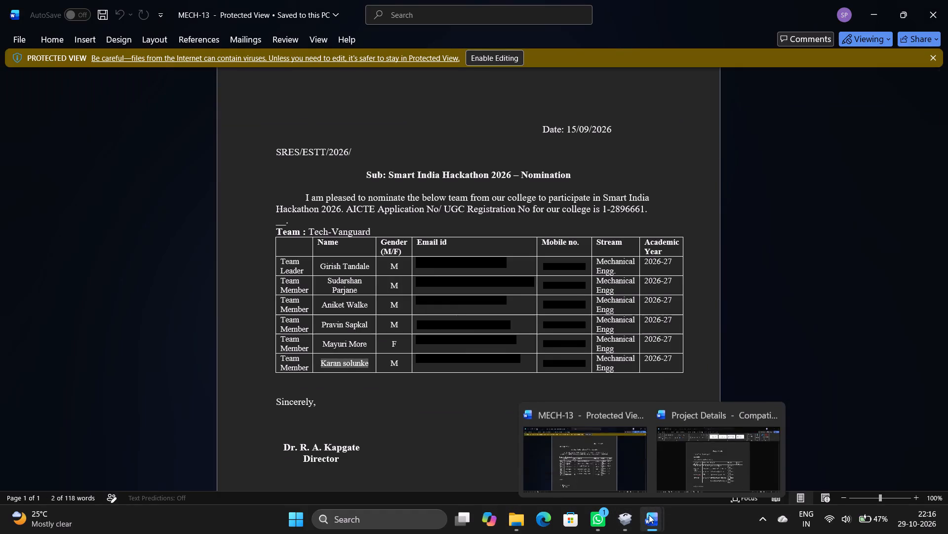
left_click(682, 468)
left_click(298, 414)
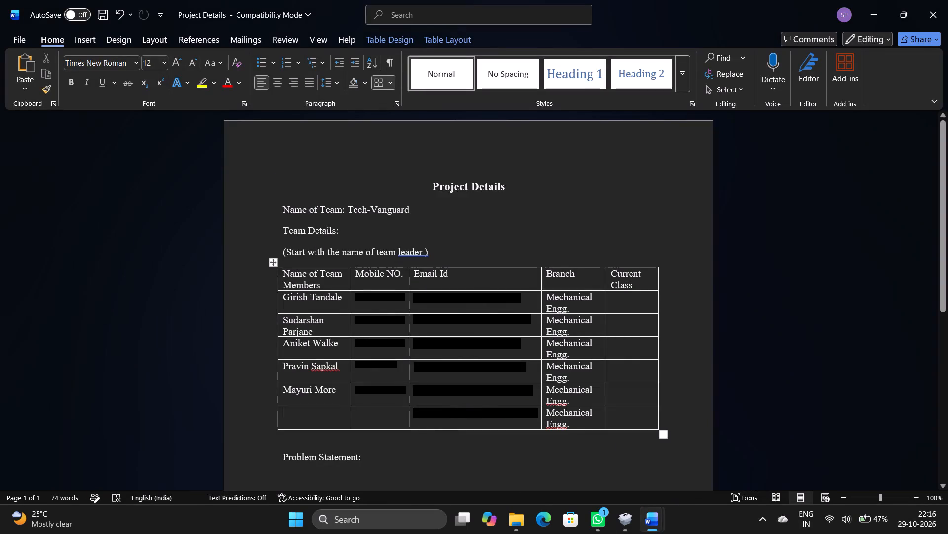
key("ctrl+v")
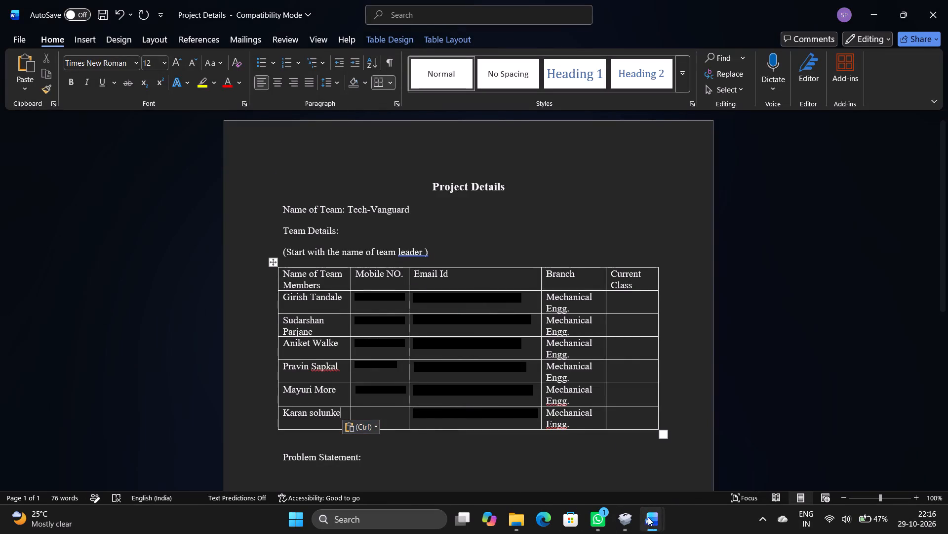
Copy the fifth team member's mobile number from the MECH-13 table into the Mobile NO. cell of the last row in Project Details.
left_click(602, 482)
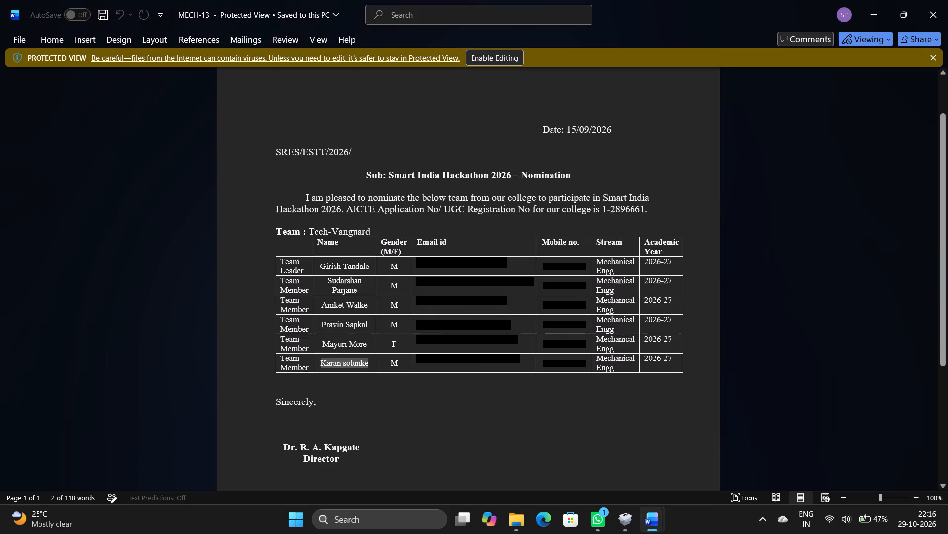
left_click_drag(546, 367, 584, 367)
key("ctrl+c")
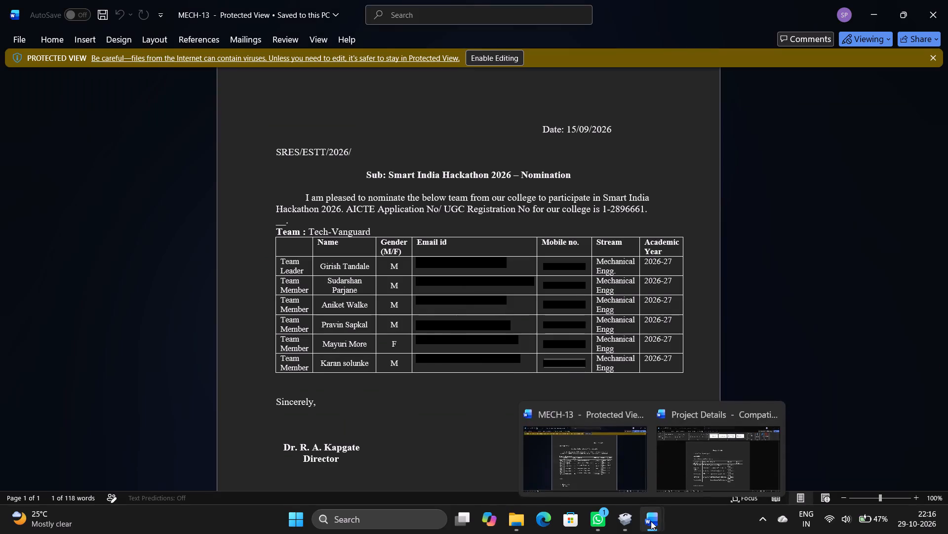
left_click(586, 465)
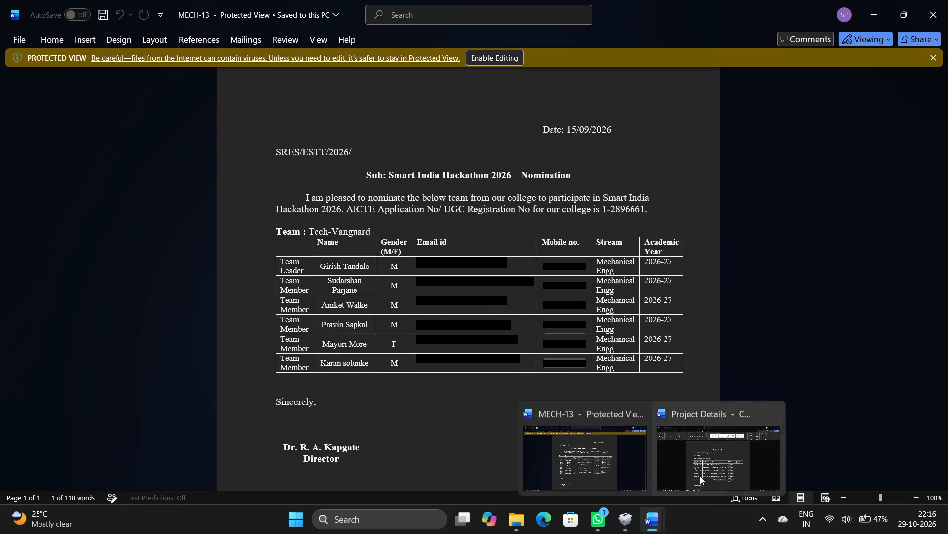
left_click(712, 466)
left_click(394, 418)
key("ctrl+v")
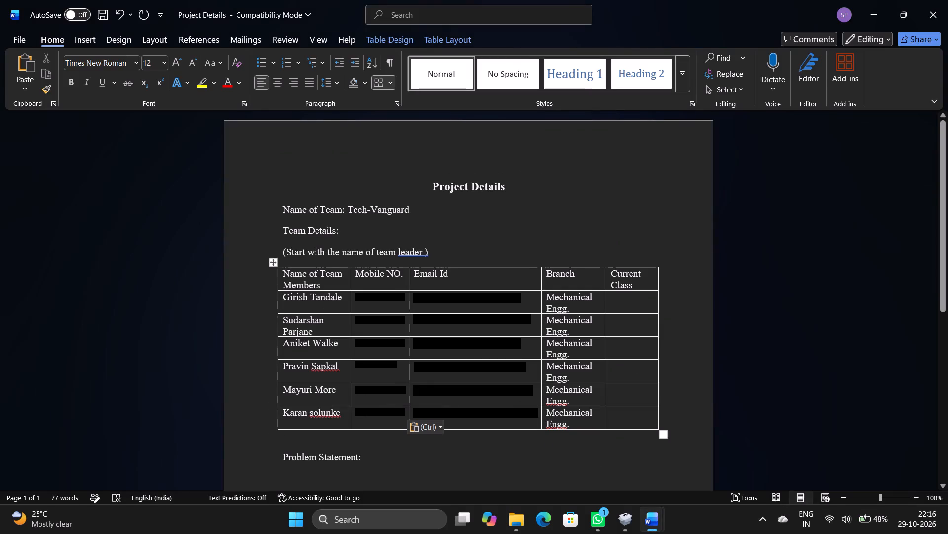
Enter SY in the Current Class cell of all six members' rows in the Project Details table.
left_click(644, 298)
key("shift+s")
key("shift+y")
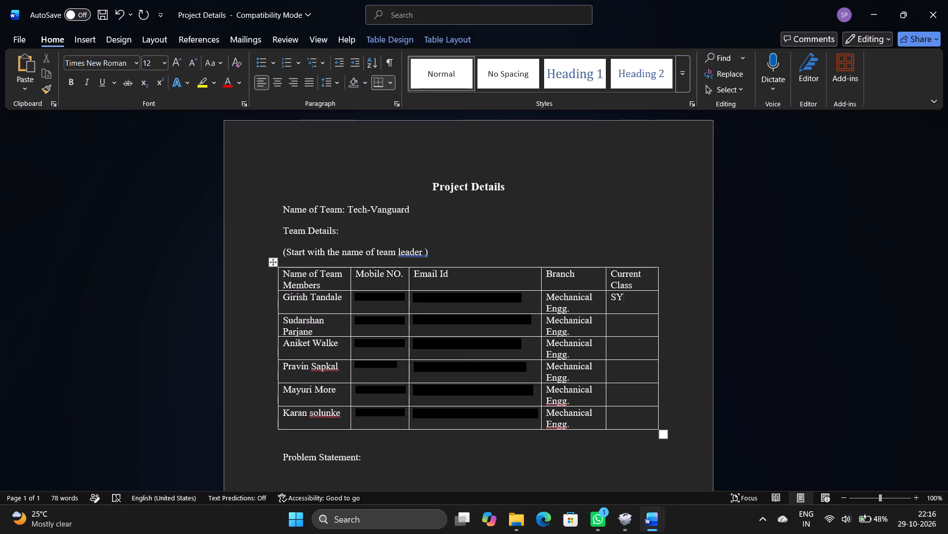
key("Down")
type("SY")
key("Down")
type("SY")
key("Down")
type("SY")
key("Down")
type("SY")
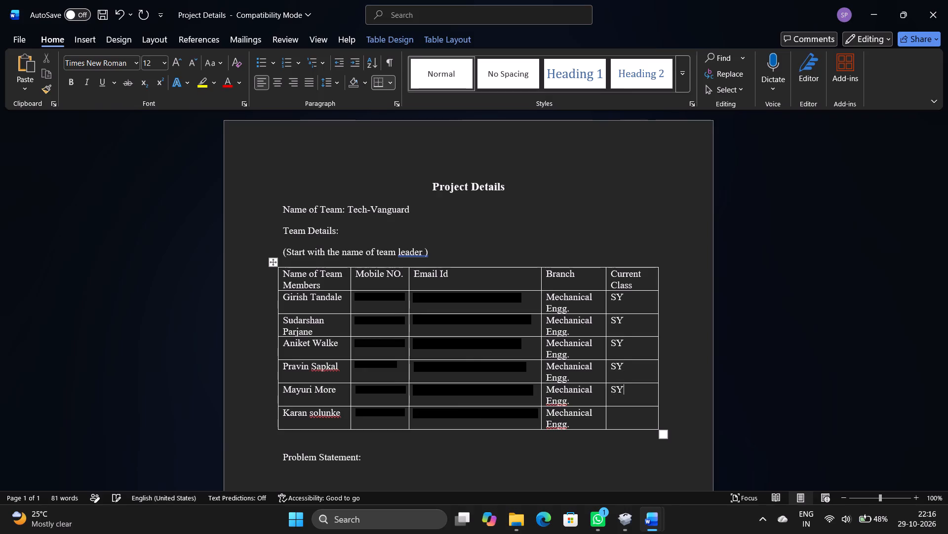
key("Down")
type("SY")
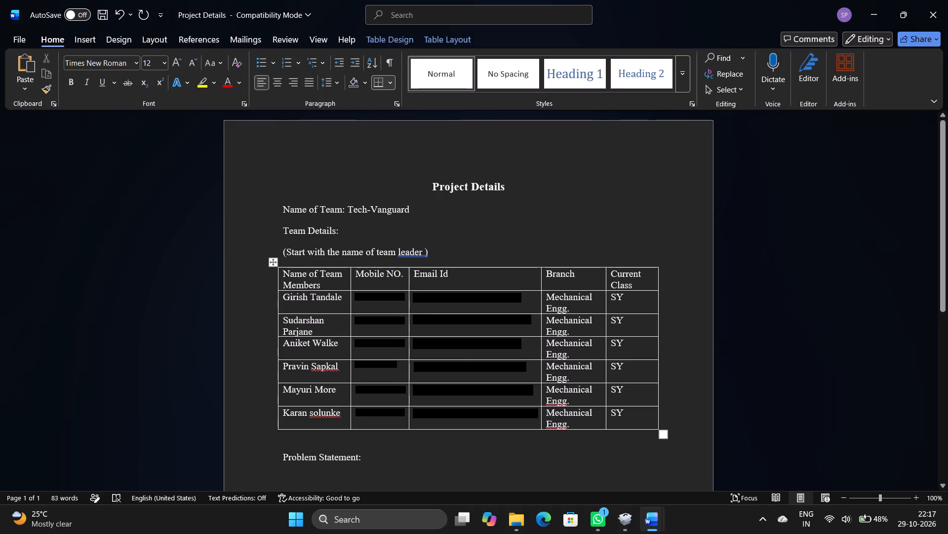
Look through the rest of the Project Details form and the MECH-13 letter below the team table.
scroll(533, 361, "down", 3)
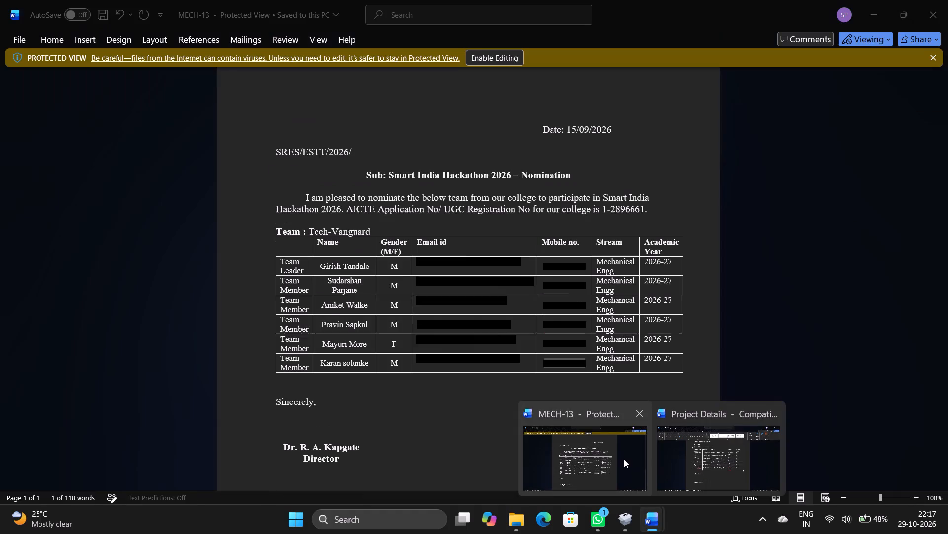
left_click(624, 459)
scroll(395, 322, "down", 3)
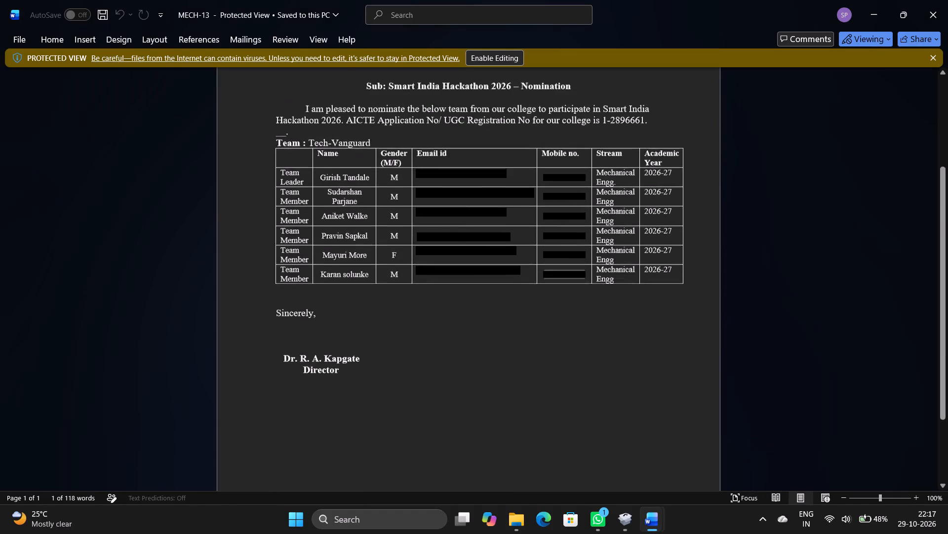
scroll(395, 323, "down", 11)
scroll(395, 320, "up", 6)
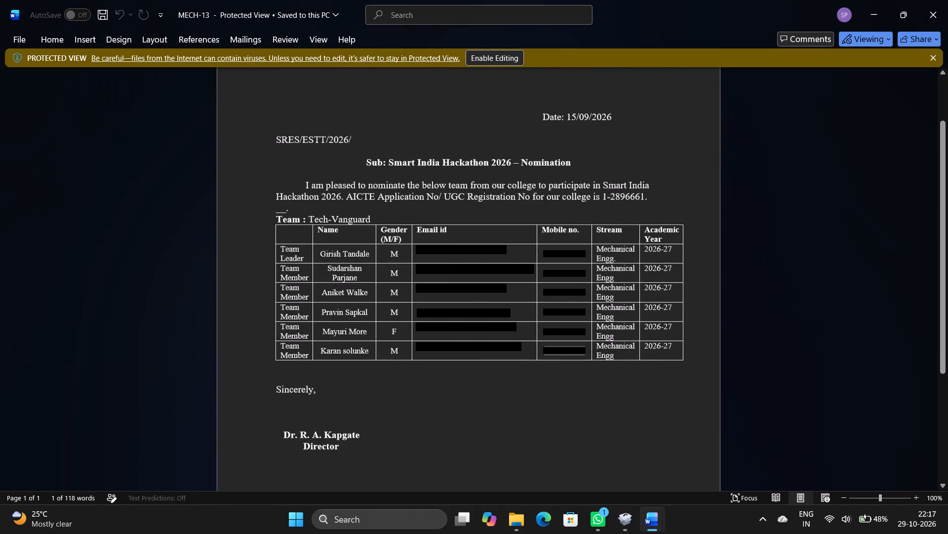
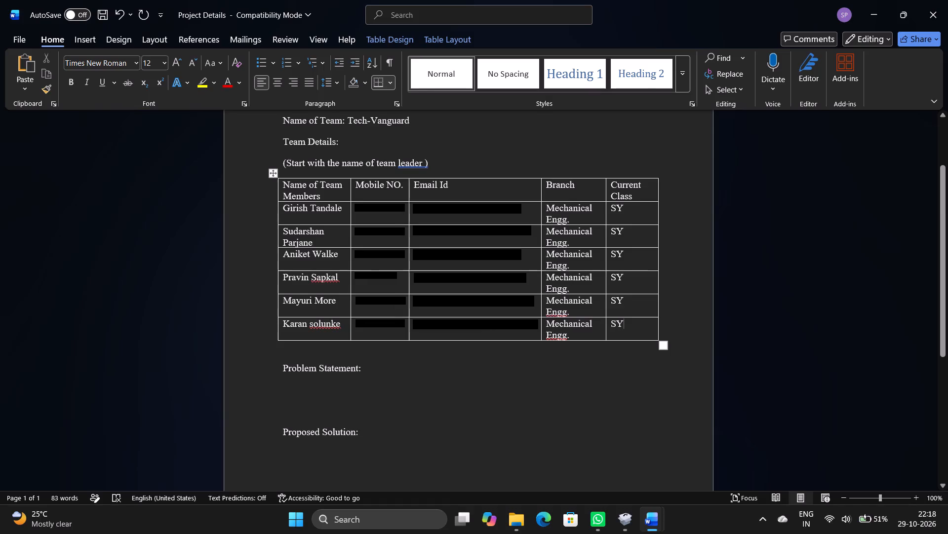
Open the Adaptive Path Planning and Collision Avoidance presentation from New Volume (D:) in File Explorer.
scroll(758, 278, "down", 1)
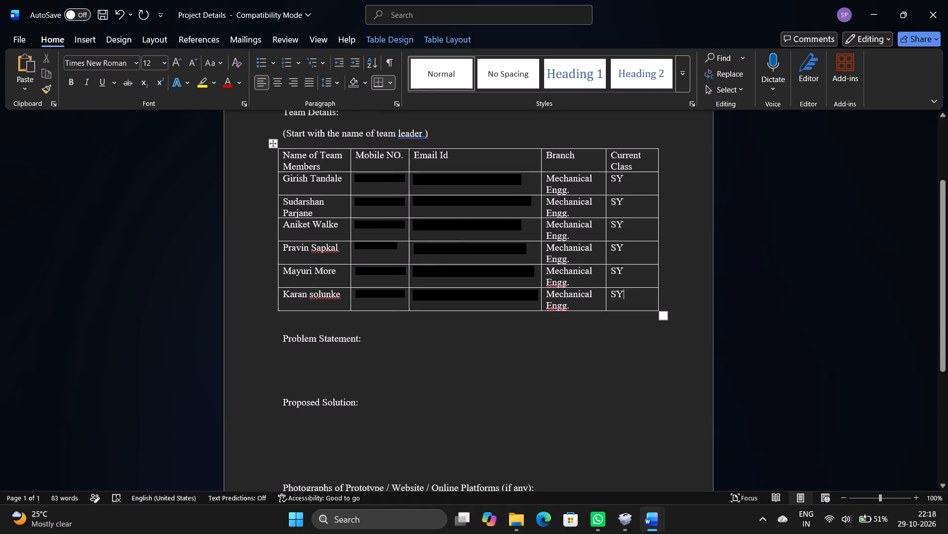
left_click(867, 8)
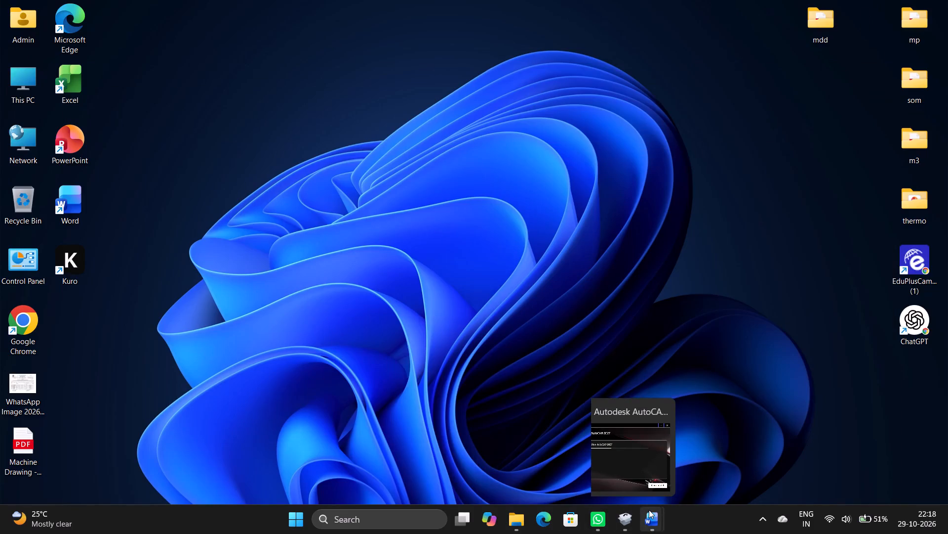
left_click(518, 517)
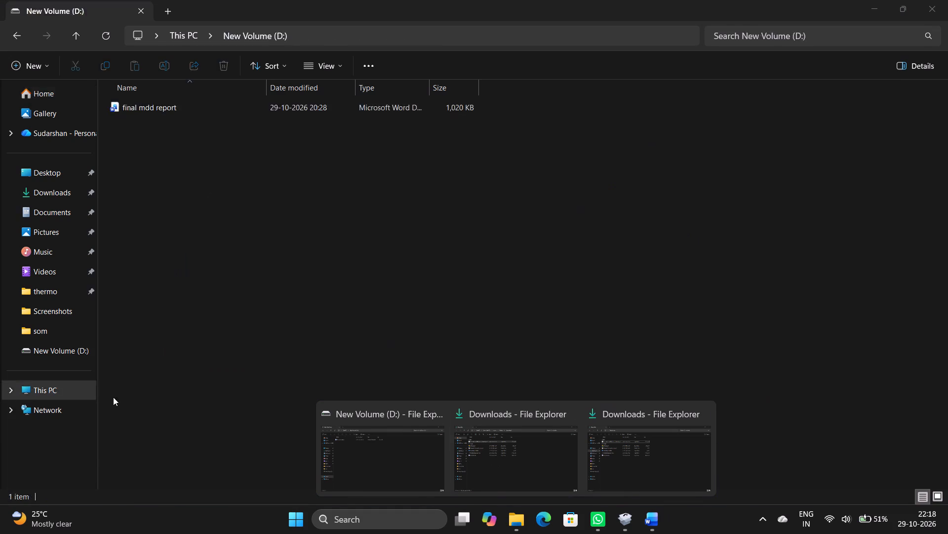
left_click(425, 441)
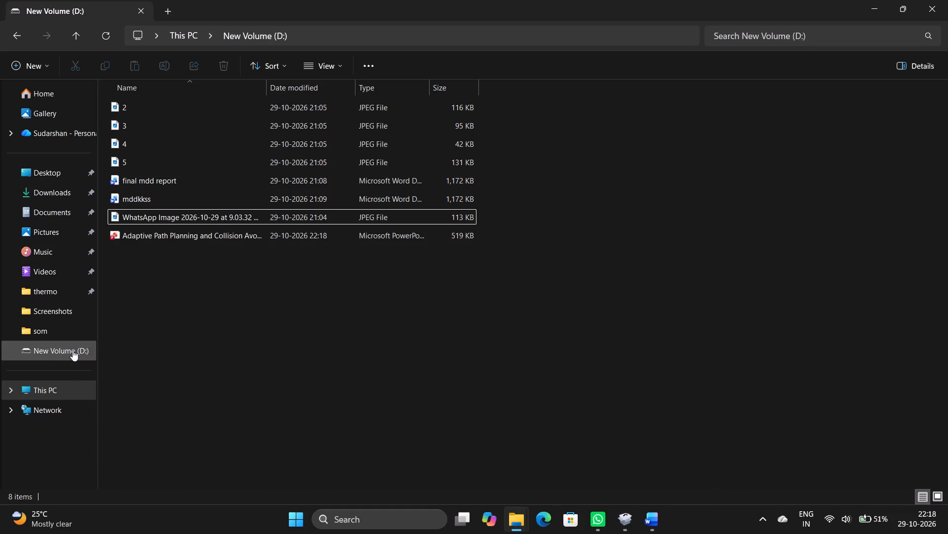
left_click(73, 350)
double_click(178, 231)
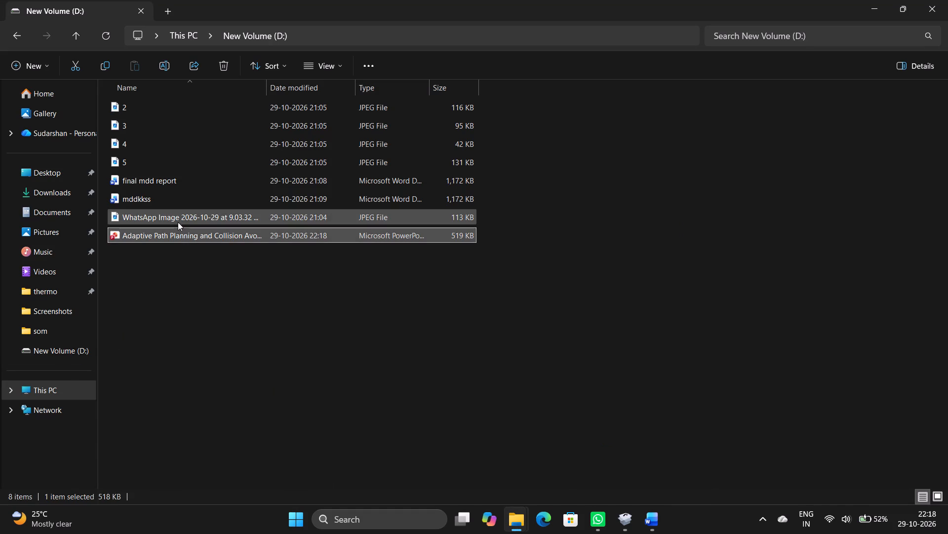
left_click(177, 237)
left_click(177, 237)
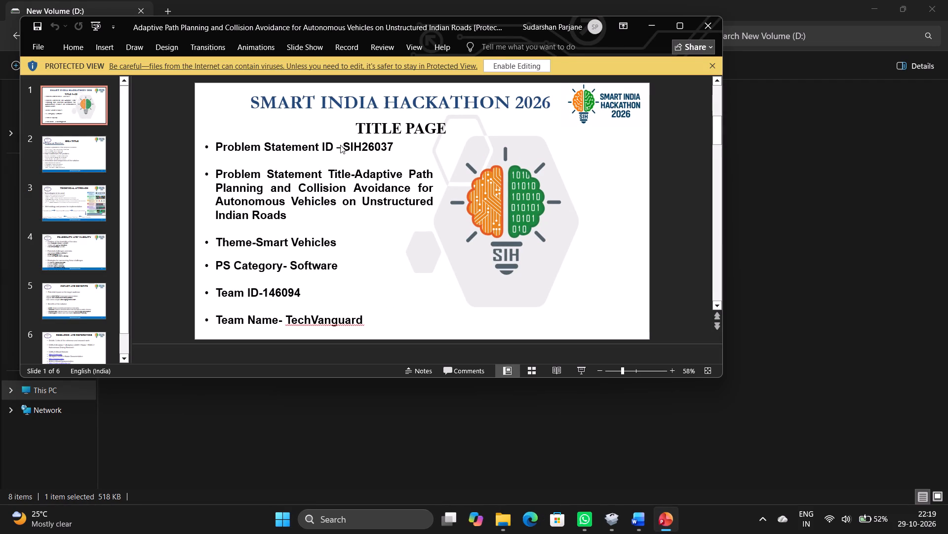
Copy the problem statement ID SIH26037 from the presentation's title slide and return to the Problem Statement section of Project Details in Word.
left_click_drag(343, 146, 395, 146)
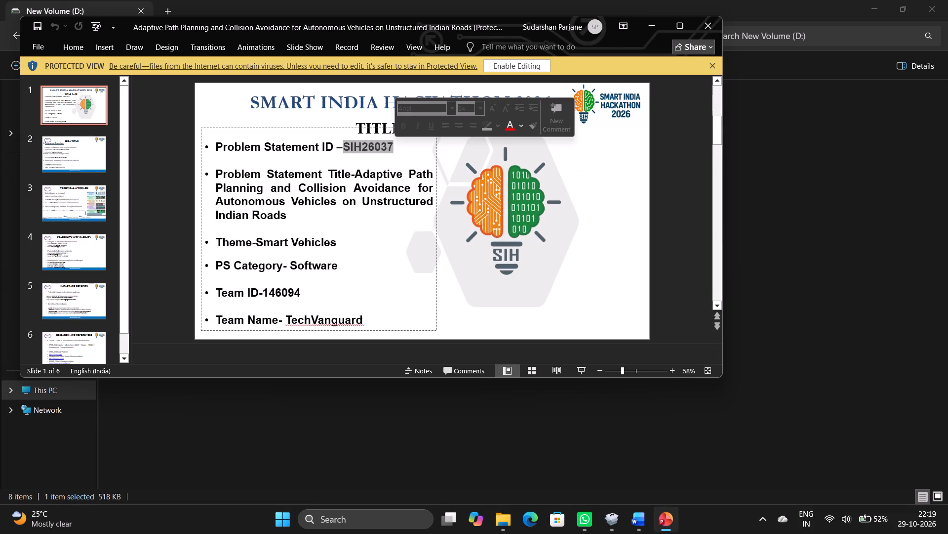
key("ctrl+c")
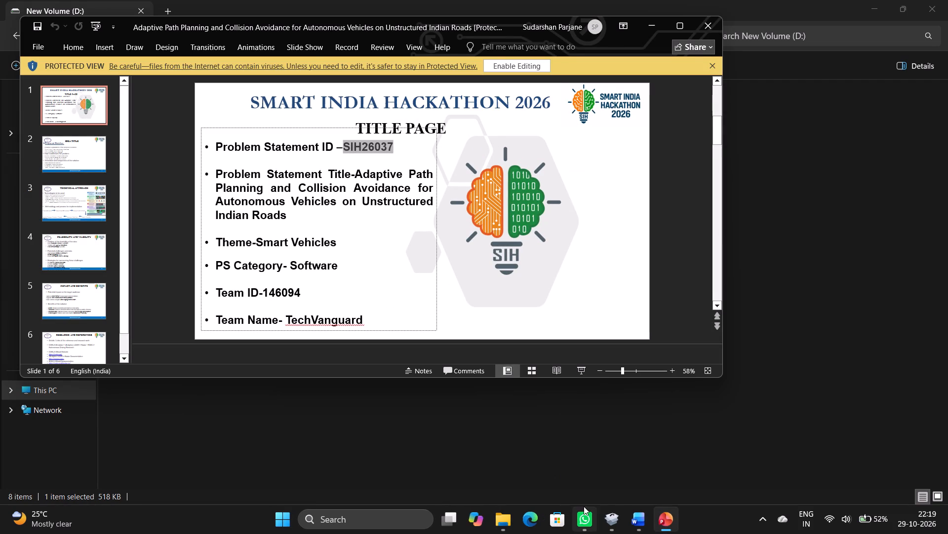
left_click(668, 473)
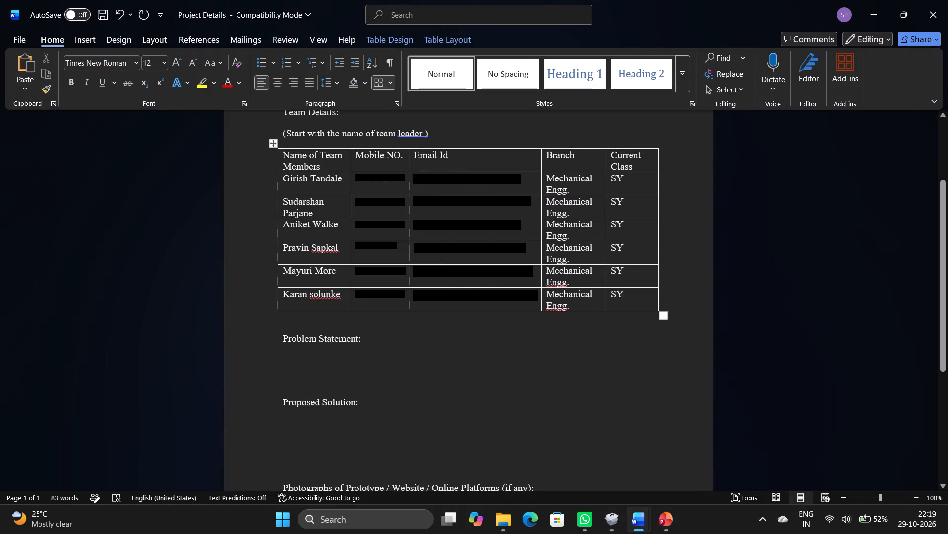
left_click(395, 340)
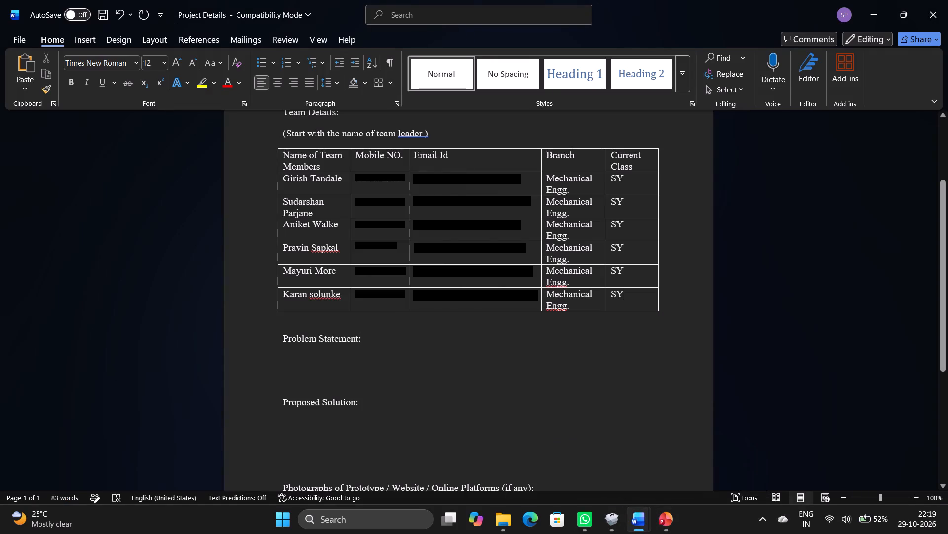
scroll(395, 408, "up", 2)
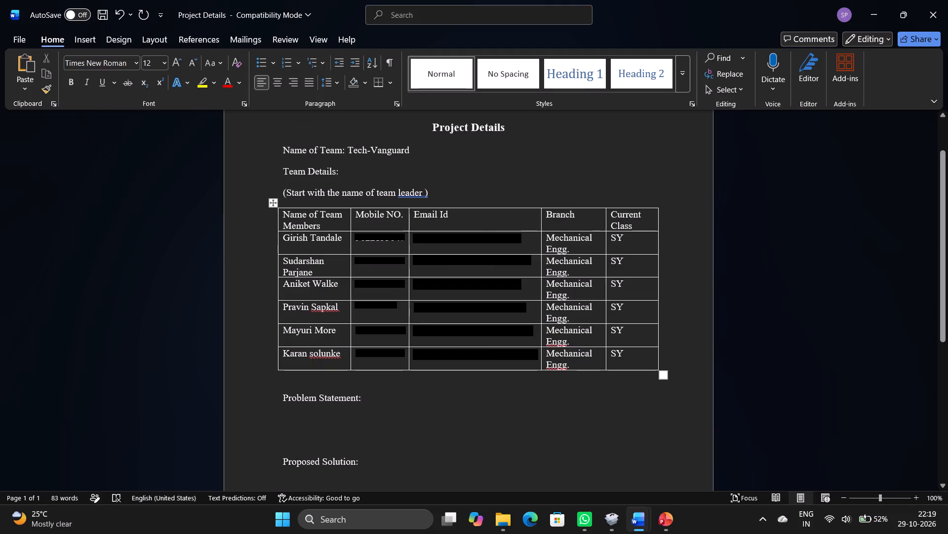
left_click(431, 191)
left_click(482, 450)
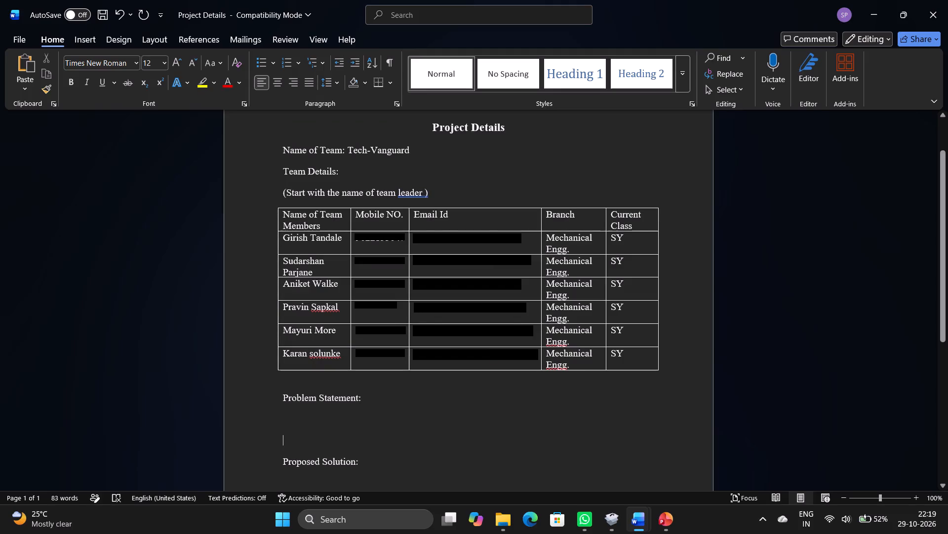
scroll(482, 450, "up", 1)
scroll(490, 431, "down", 3)
scroll(498, 385, "down", 3)
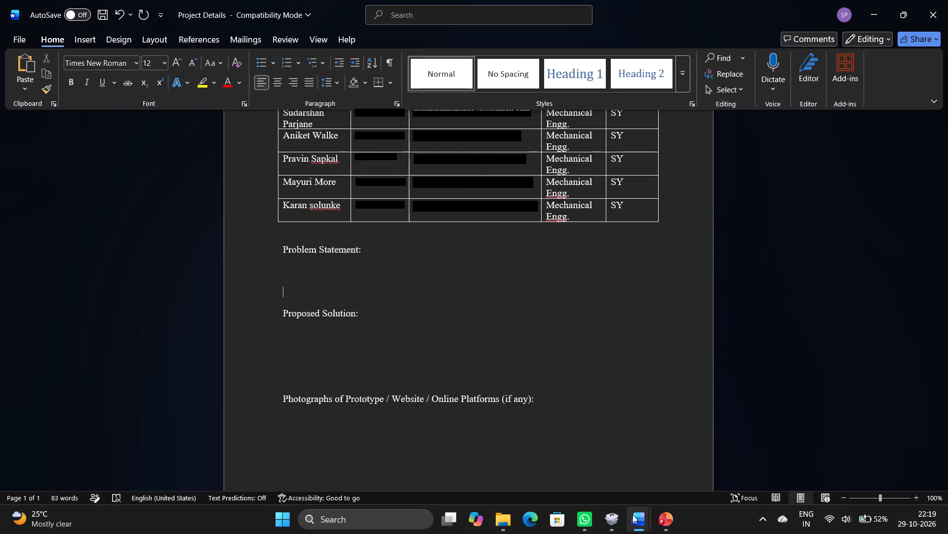
Copy the problem statement title from slide 1 of the Smart India Hackathon 2026 presentation in PowerPoint into Project Details after Problem Statement.
left_click(663, 521)
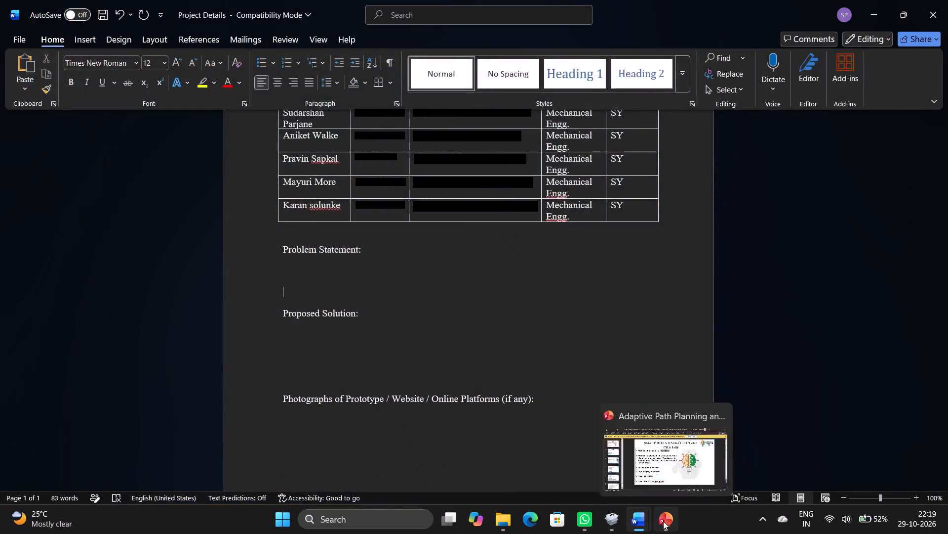
left_click(616, 39)
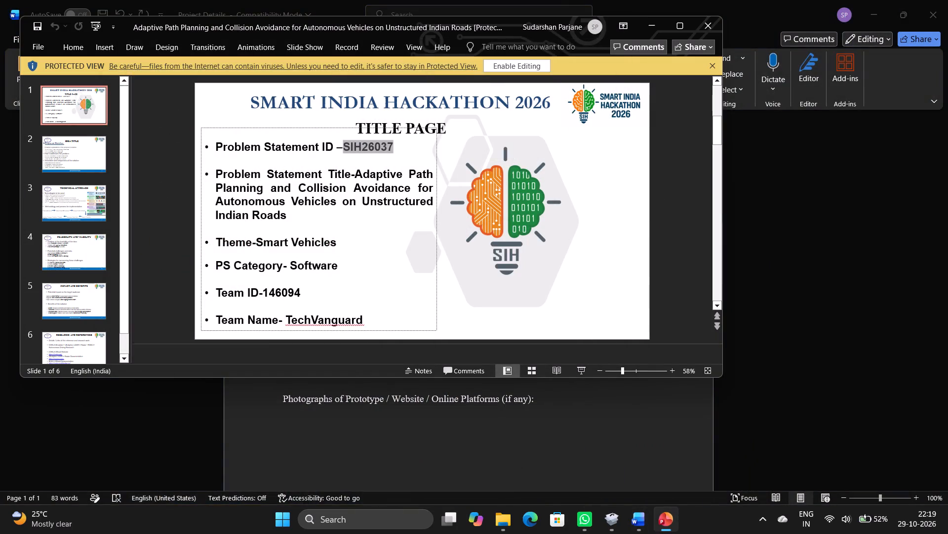
left_click_drag(356, 175, 282, 224)
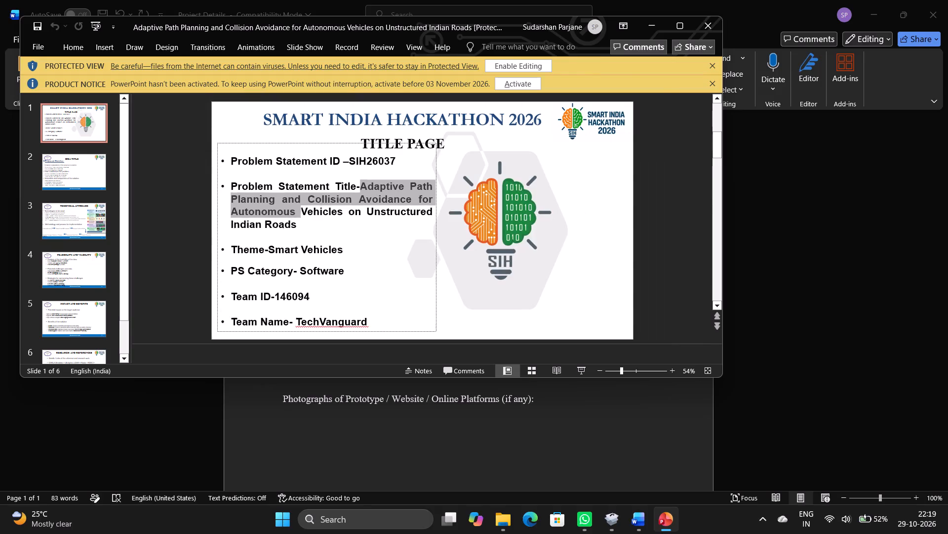
left_click_drag(282, 224, 282, 223)
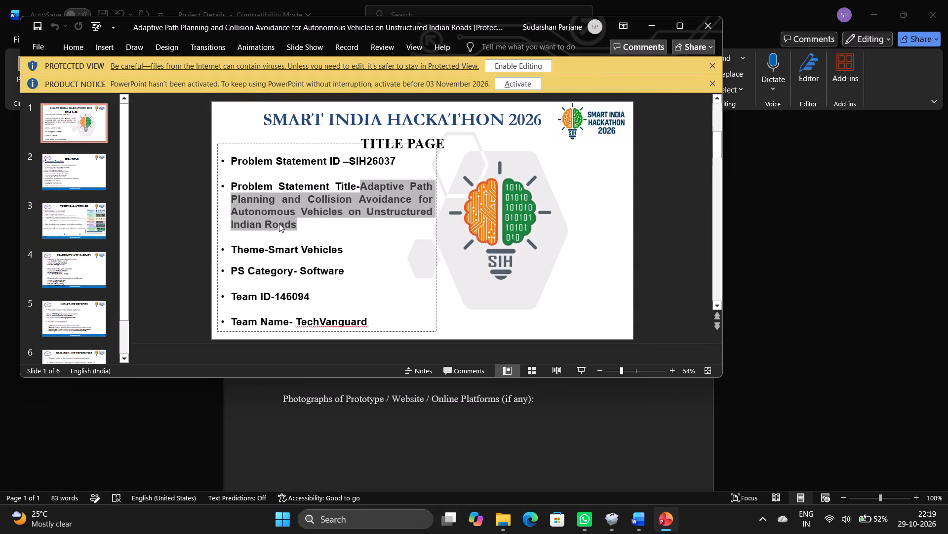
key("ctrl+c")
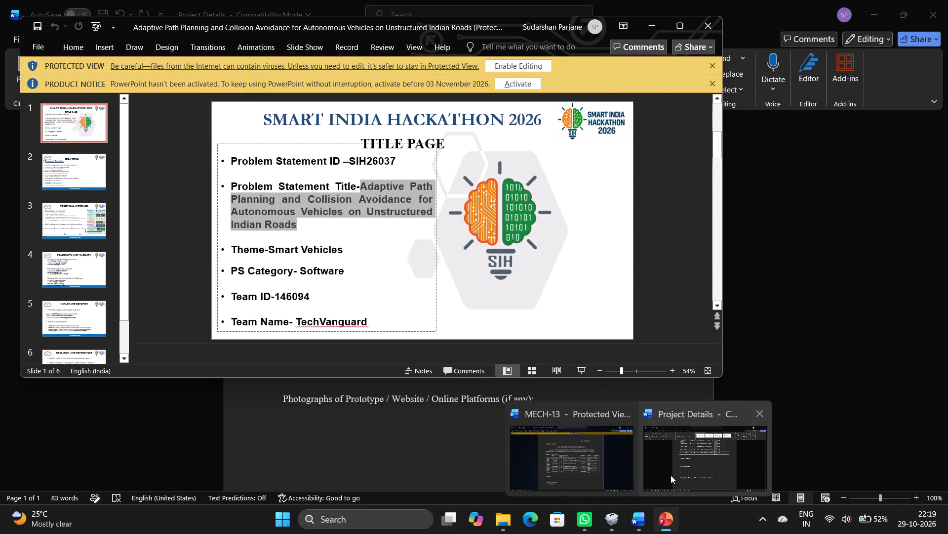
left_click(672, 475)
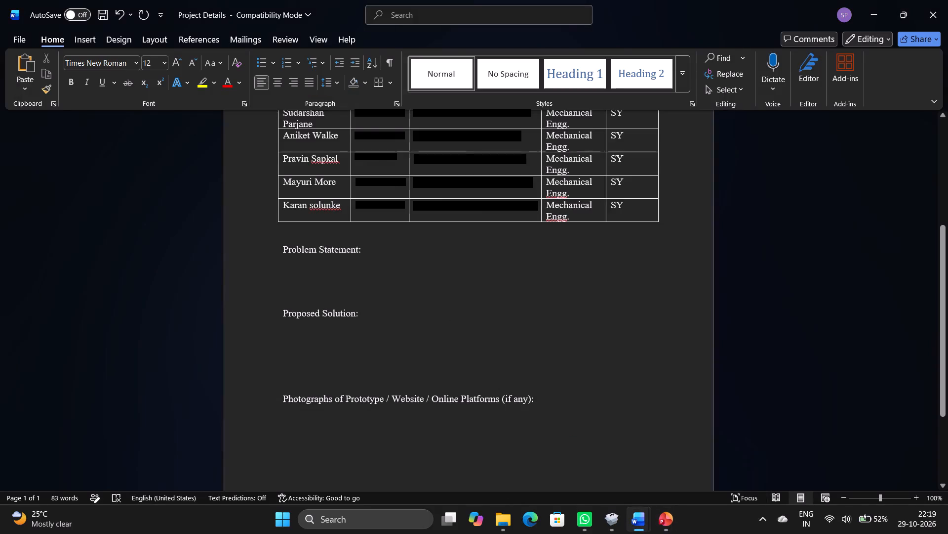
left_click(403, 255)
key("ctrl+v")
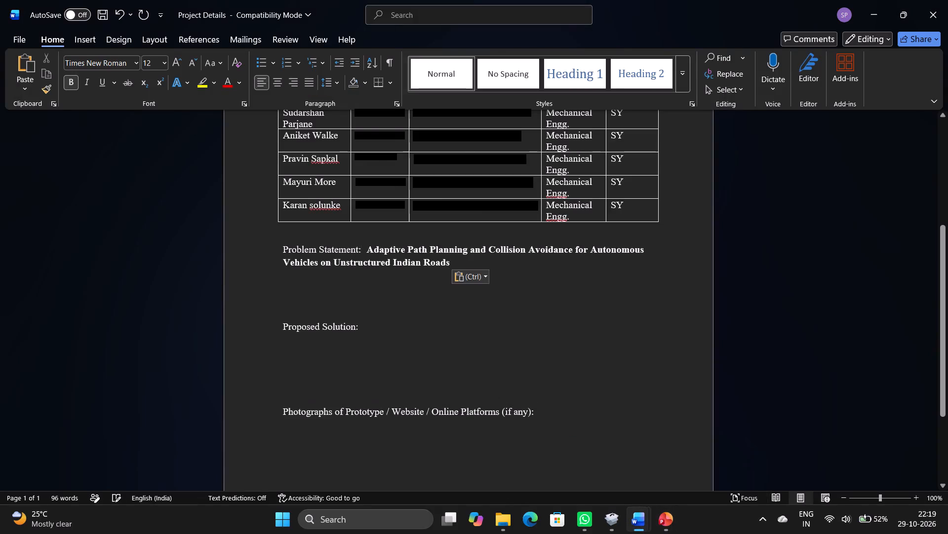
Remove one blank line between the problem statement text and the Proposed Solution heading.
left_click(351, 305)
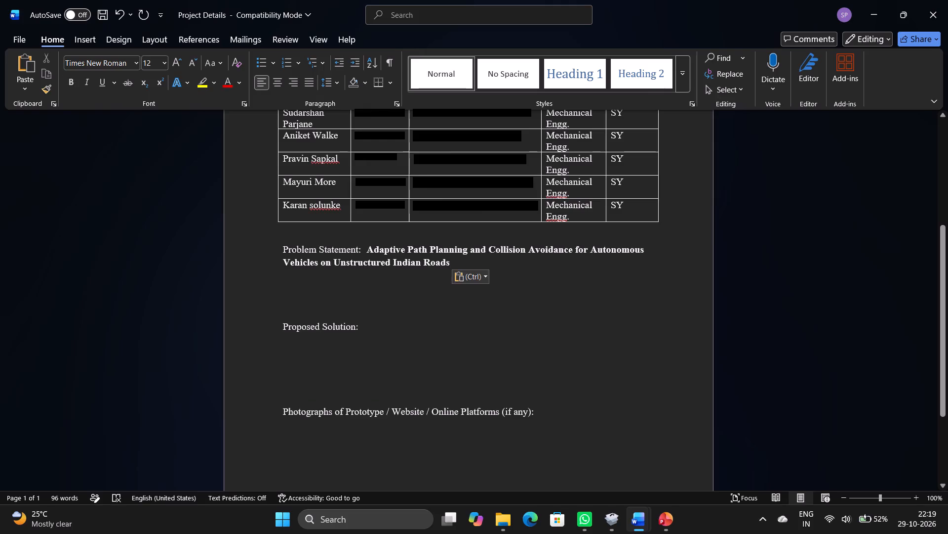
key("BackSpace")
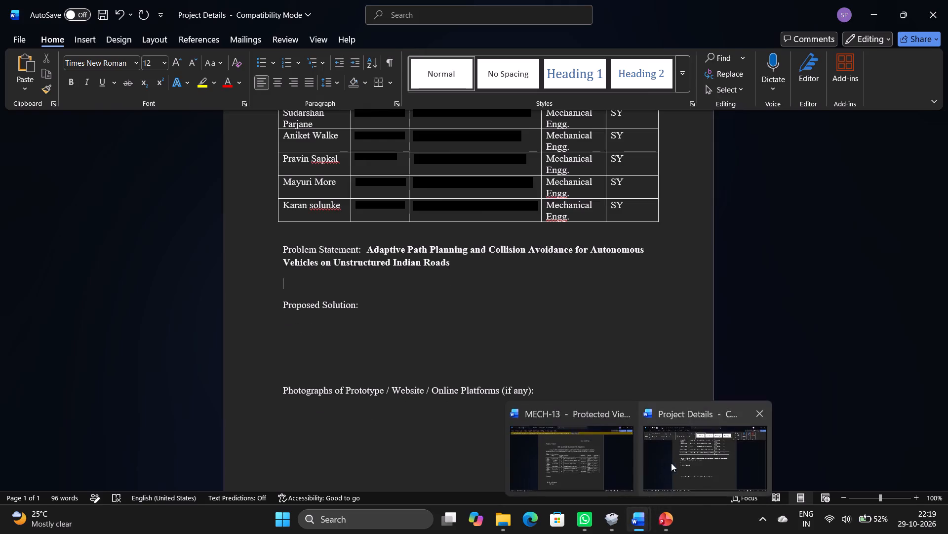
Copy all the bullet text under Proposed Solution on slide 2 of the hackathon presentation in PowerPoint.
left_click(671, 463)
left_click(664, 522)
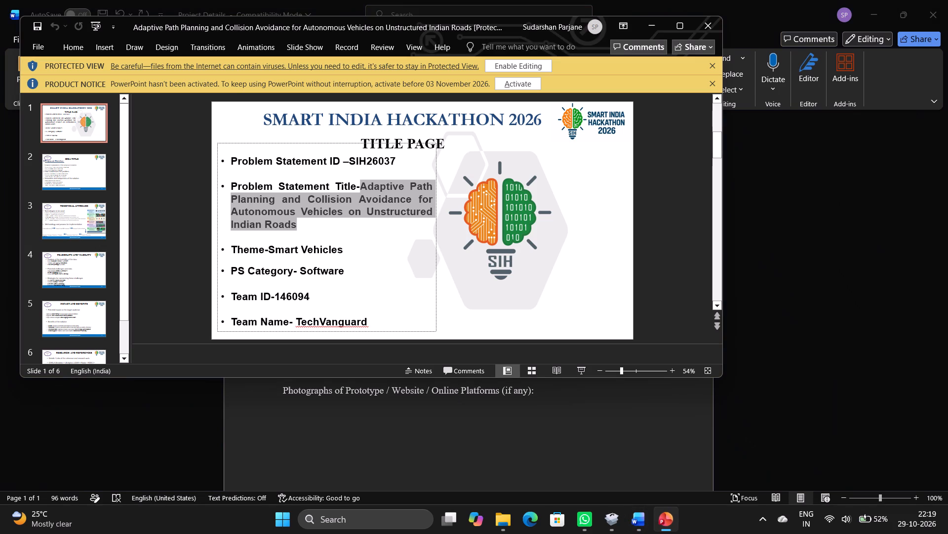
scroll(338, 270, "down", 2)
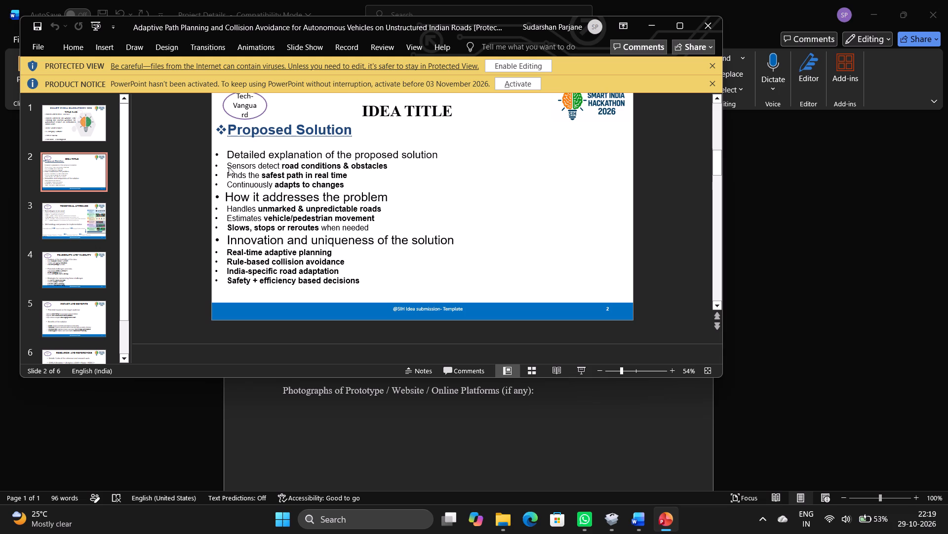
scroll(228, 167, "up", 1)
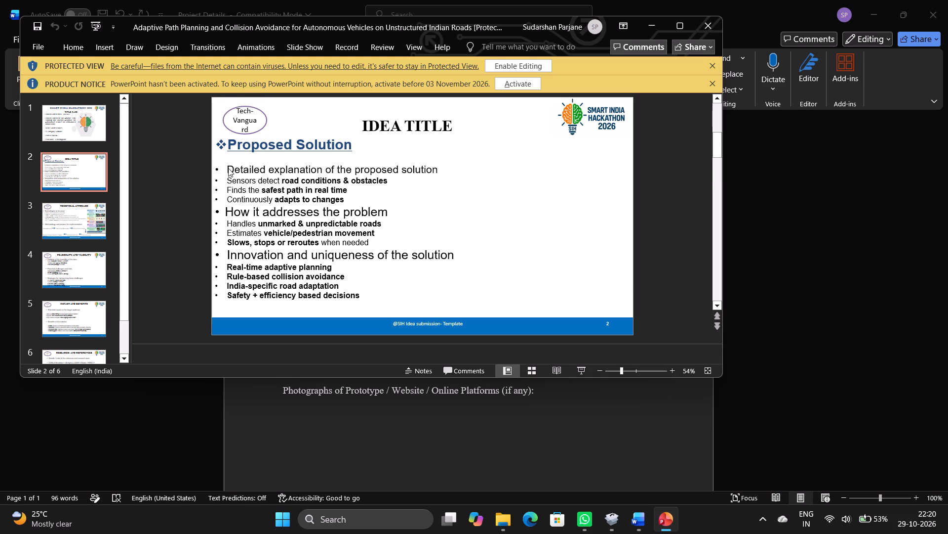
left_click_drag(229, 168, 363, 298)
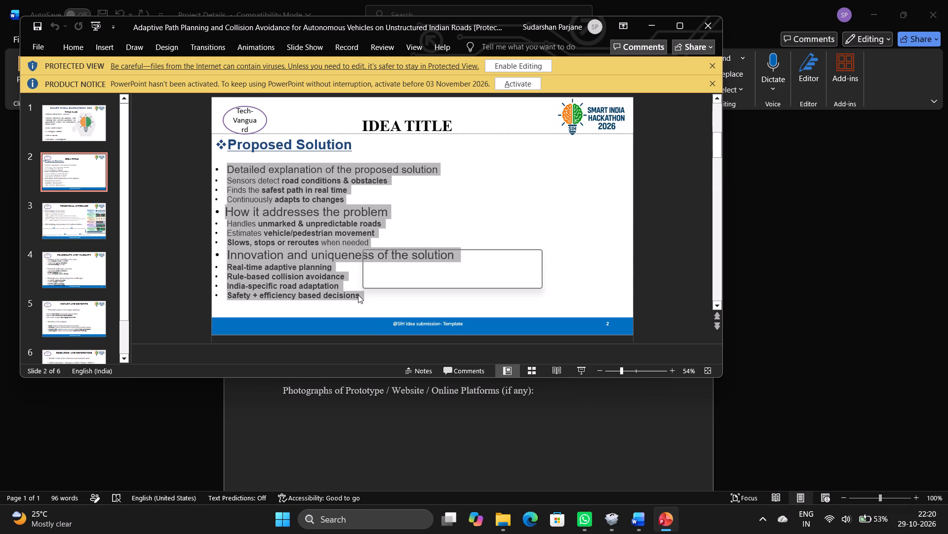
key("ctrl+c")
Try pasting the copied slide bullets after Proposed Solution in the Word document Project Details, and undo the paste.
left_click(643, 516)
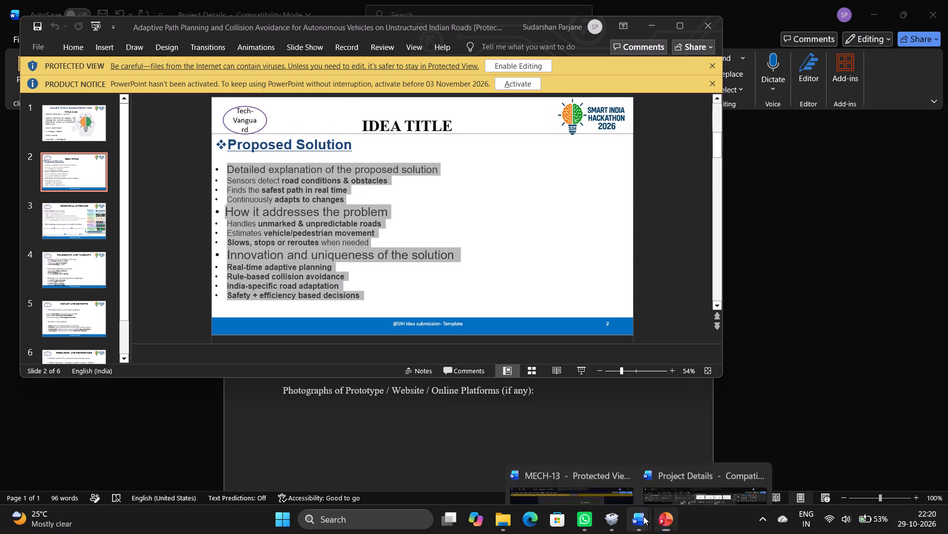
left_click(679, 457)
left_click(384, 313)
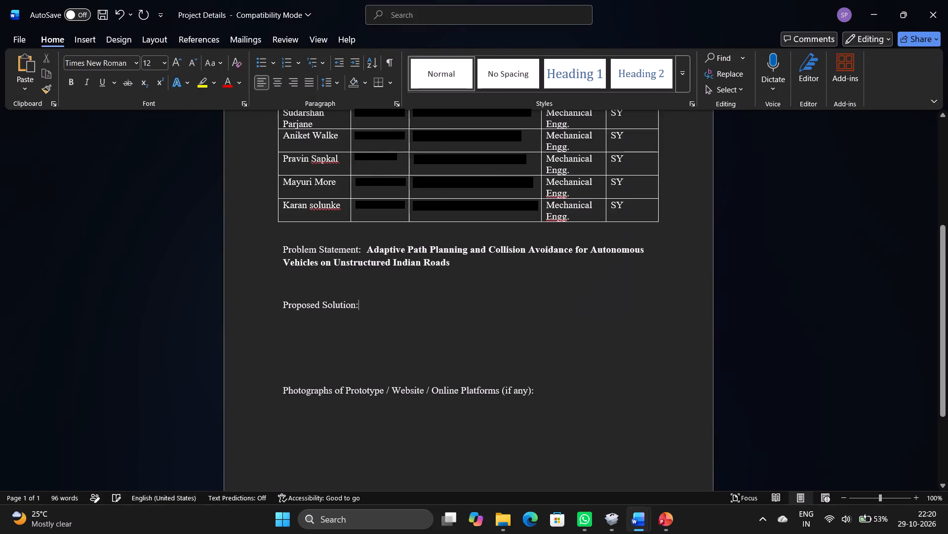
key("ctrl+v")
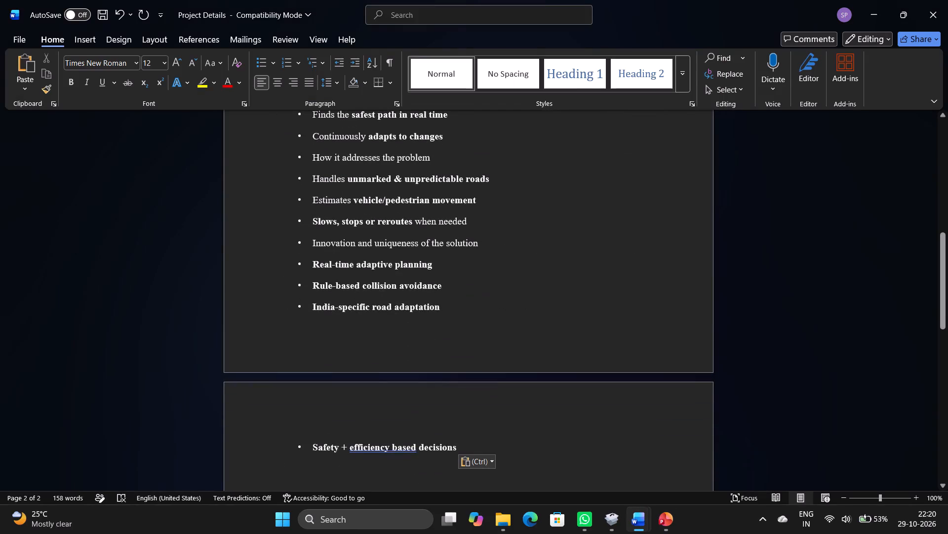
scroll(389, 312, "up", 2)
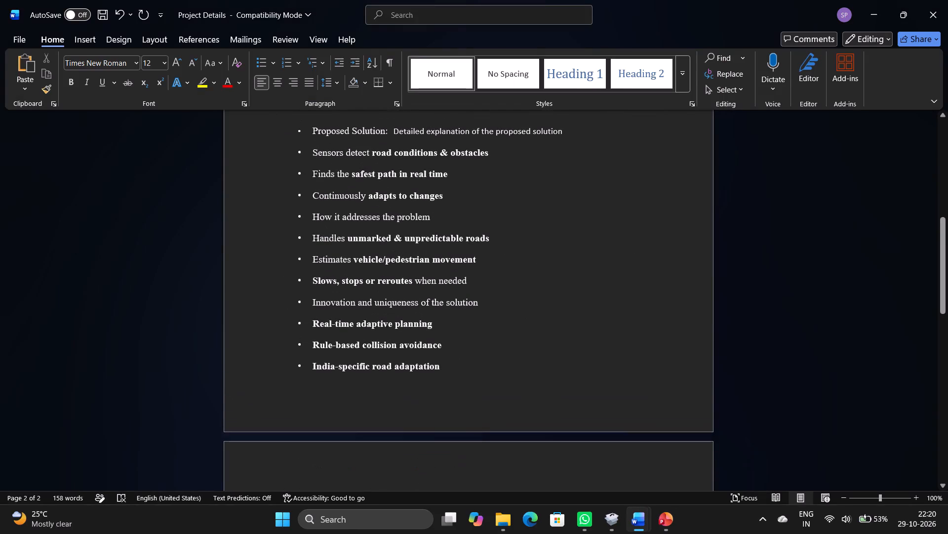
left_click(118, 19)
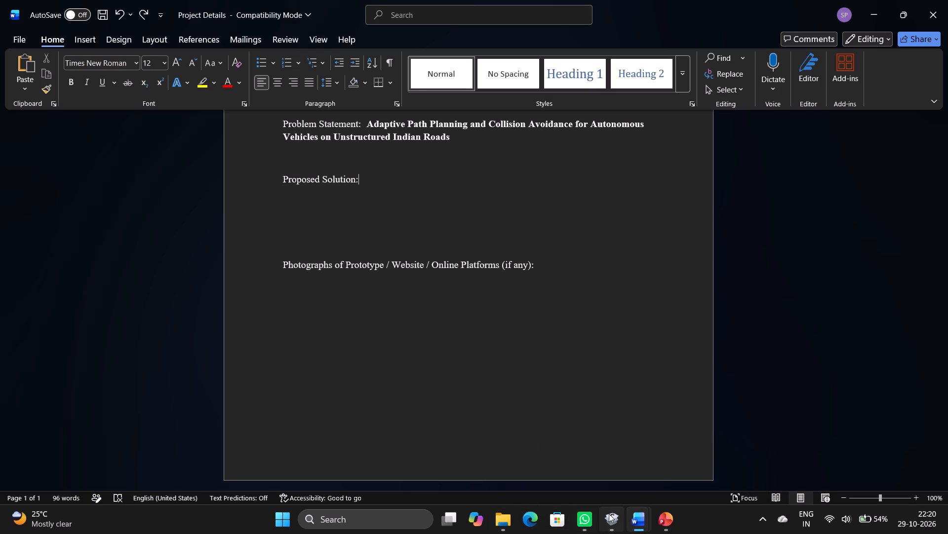
left_click(871, 22)
left_click(872, 1)
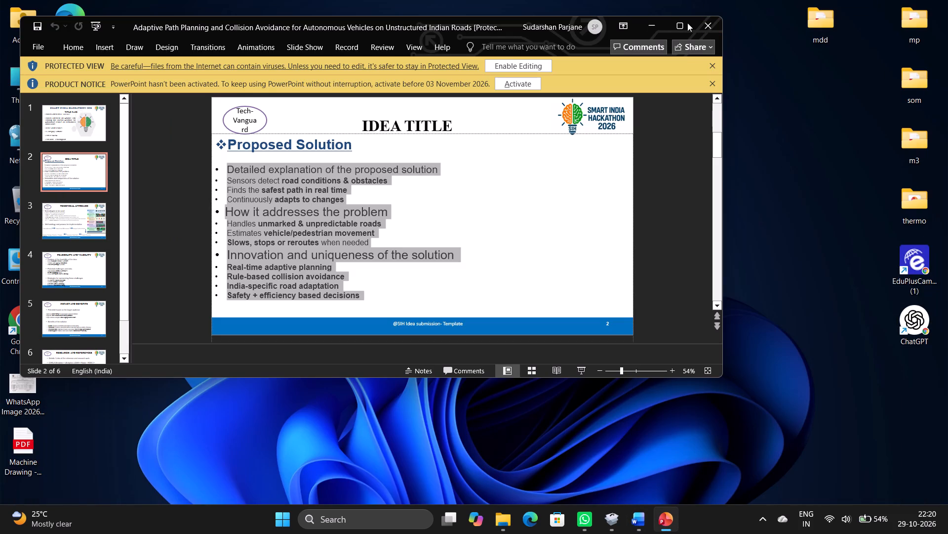
left_click(647, 20)
double_click(916, 307)
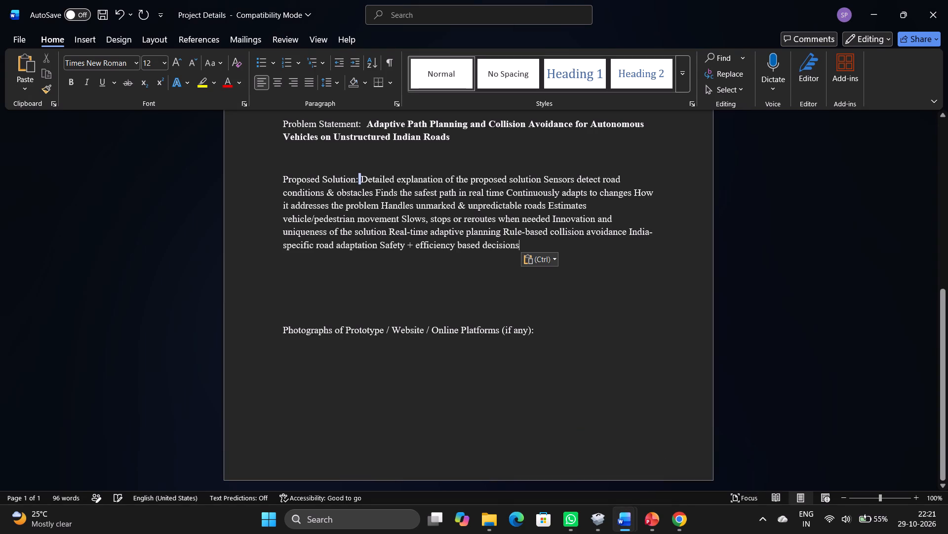
key("space")
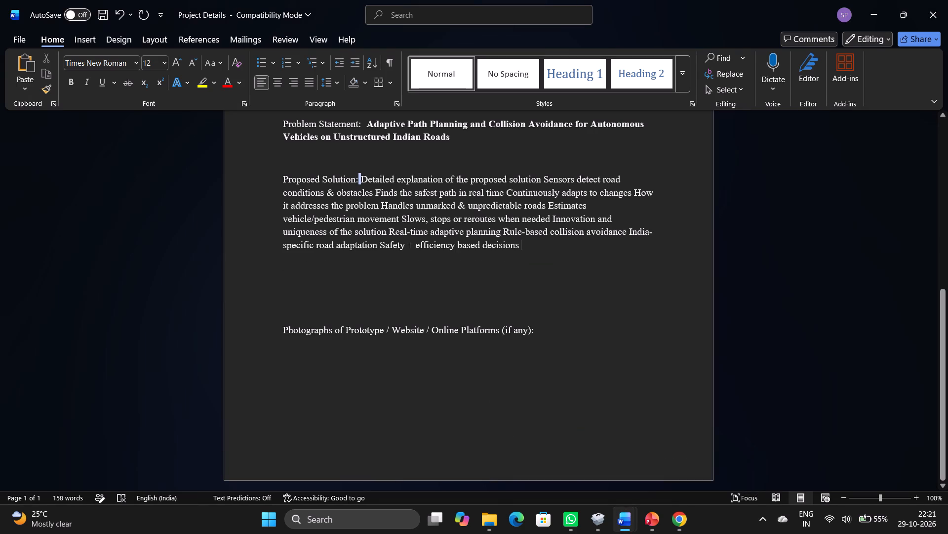
Justify the entire Proposed Solution paragraph in the Project Details document.
left_click(361, 178)
left_click(385, 191)
left_click_drag(279, 181, 393, 206)
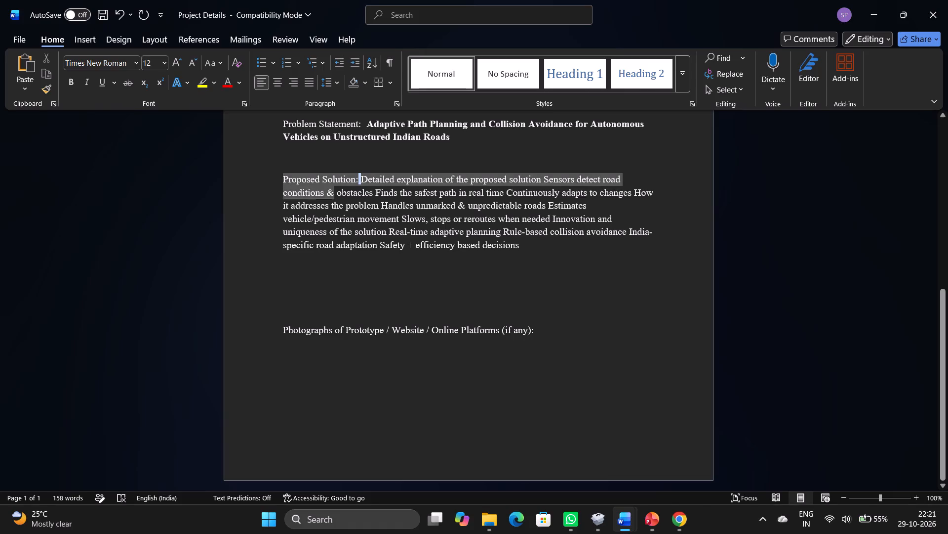
left_click_drag(393, 206, 524, 252)
left_click(311, 82)
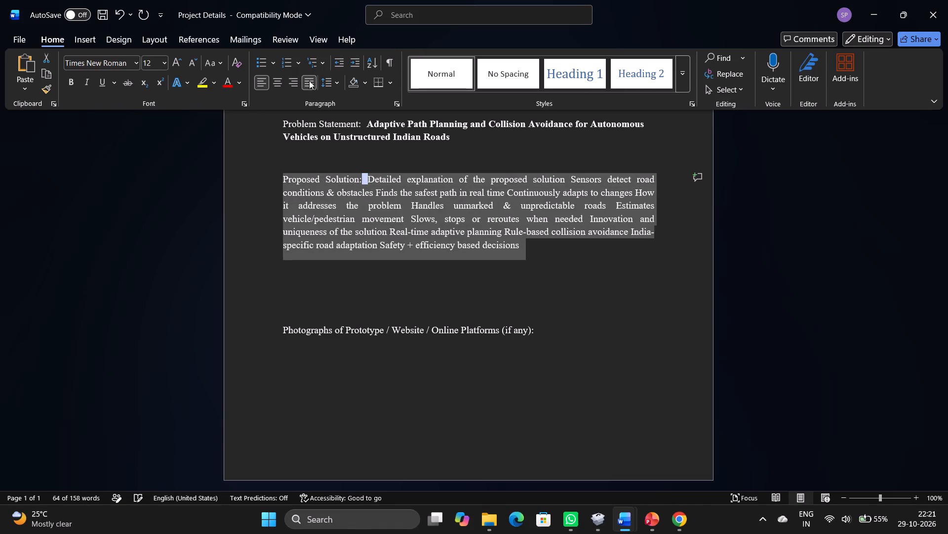
left_click(812, 254)
Justify the Problem Statement paragraph below the team table.
scroll(801, 333, "up", 5)
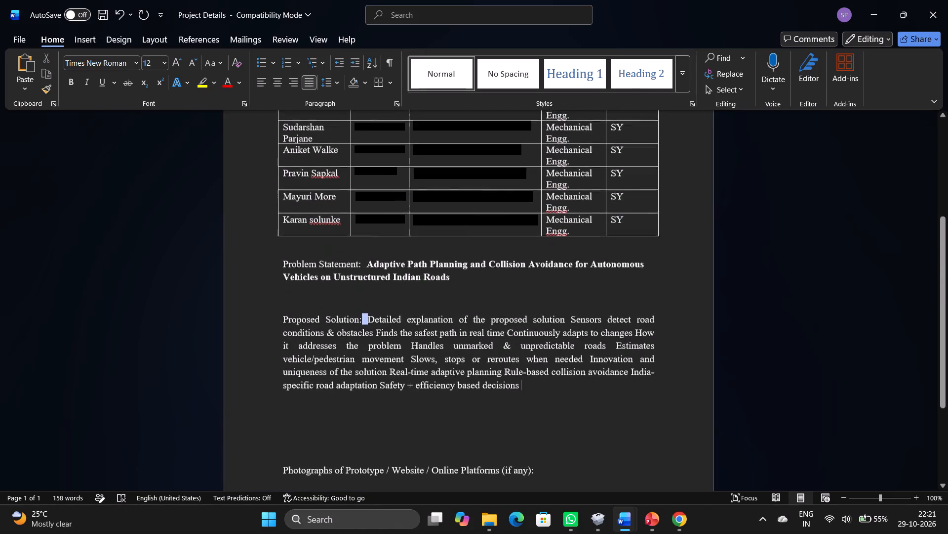
left_click_drag(284, 269, 465, 290)
left_click(311, 85)
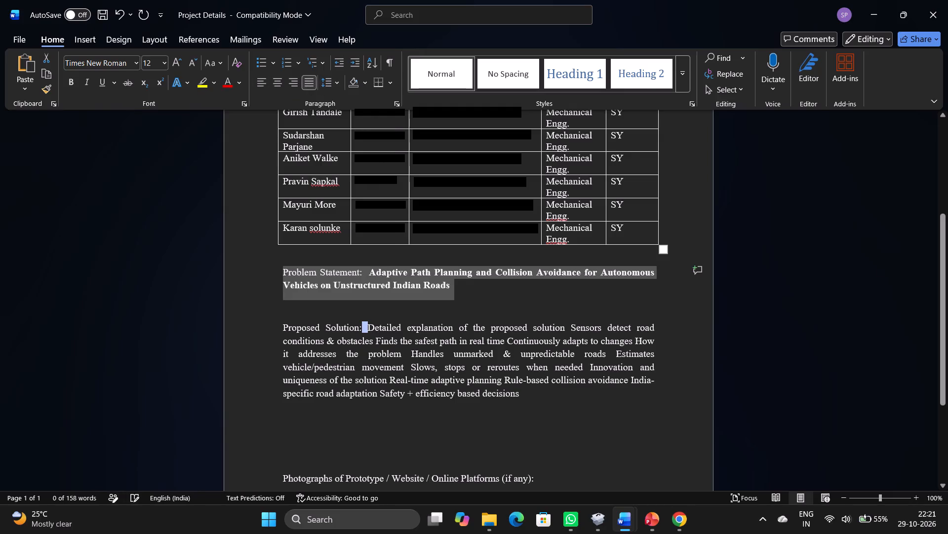
left_click(879, 268)
Remove the bold formatting from the project title following Problem Statement.
left_click(367, 268)
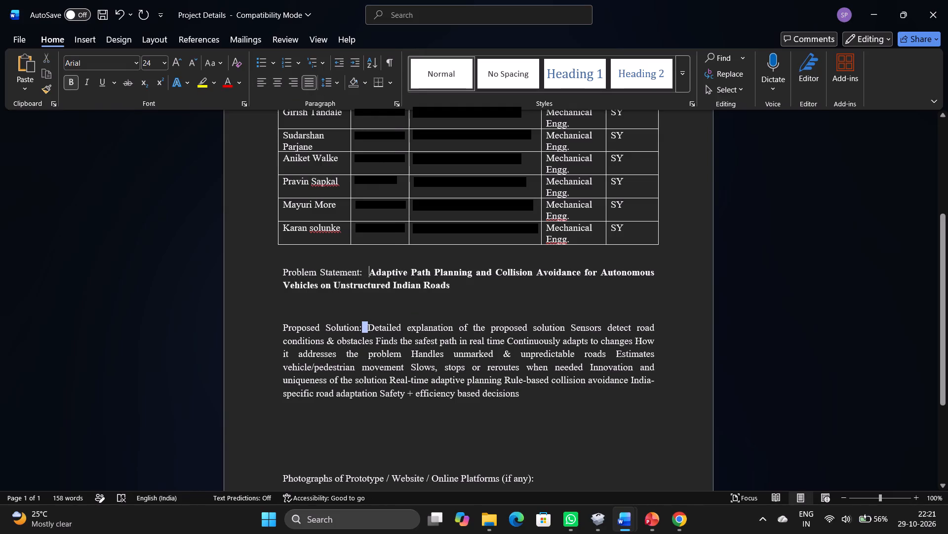
left_click_drag(375, 269, 452, 283)
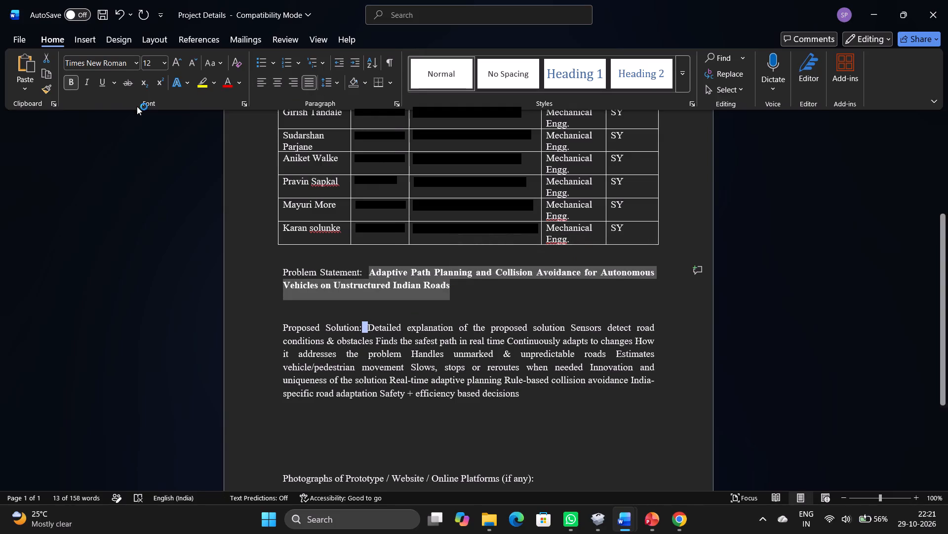
left_click(71, 85)
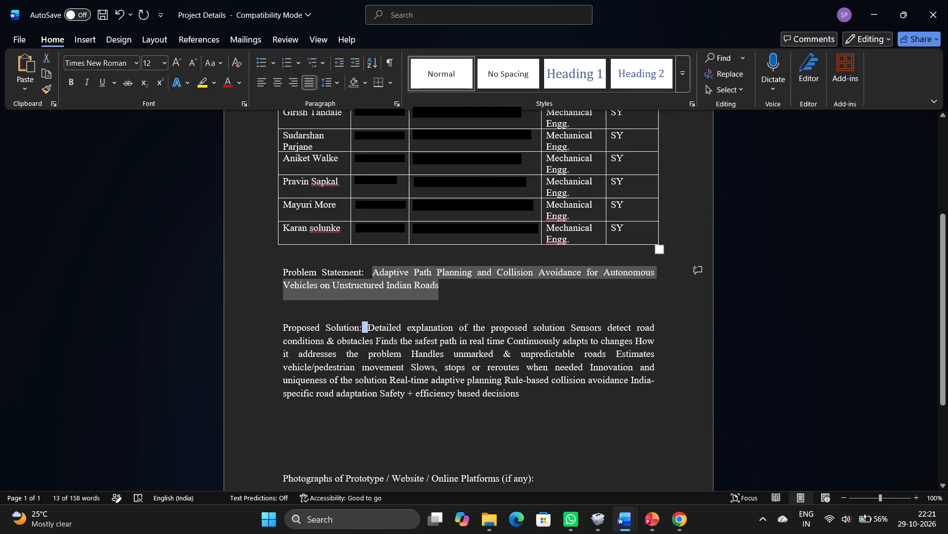
left_click(844, 323)
Review the filled-in document from the Project Details heading to the Photographs of Prototype section.
scroll(842, 363, "up", 6)
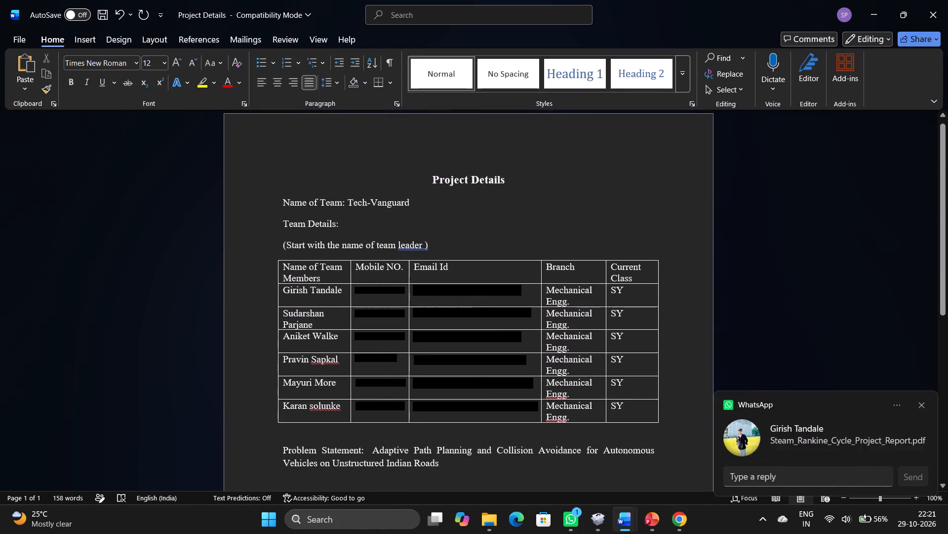
scroll(840, 360, "down", 6)
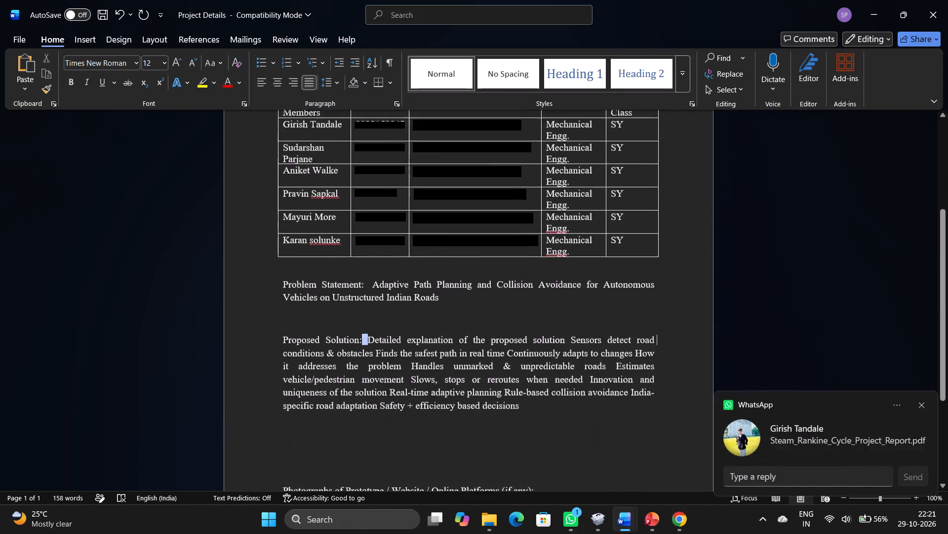
scroll(840, 360, "down", 9)
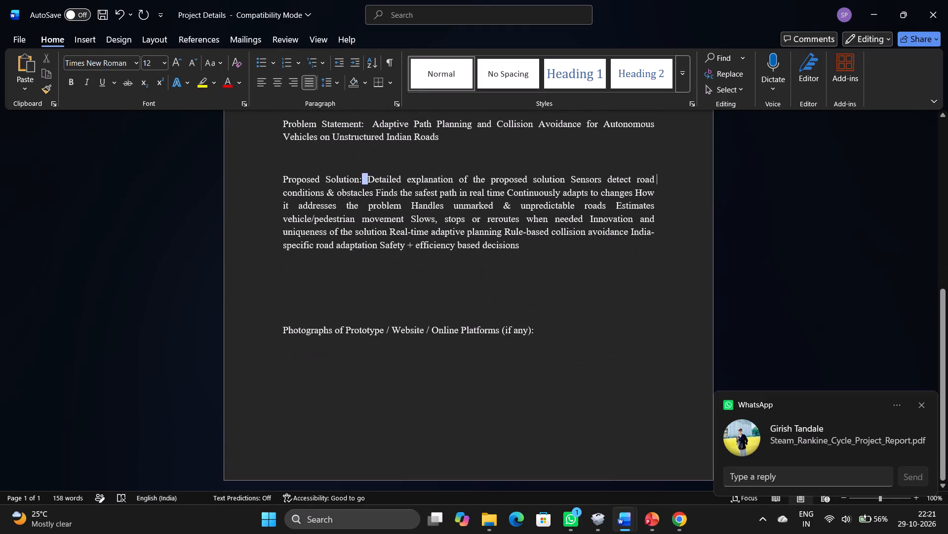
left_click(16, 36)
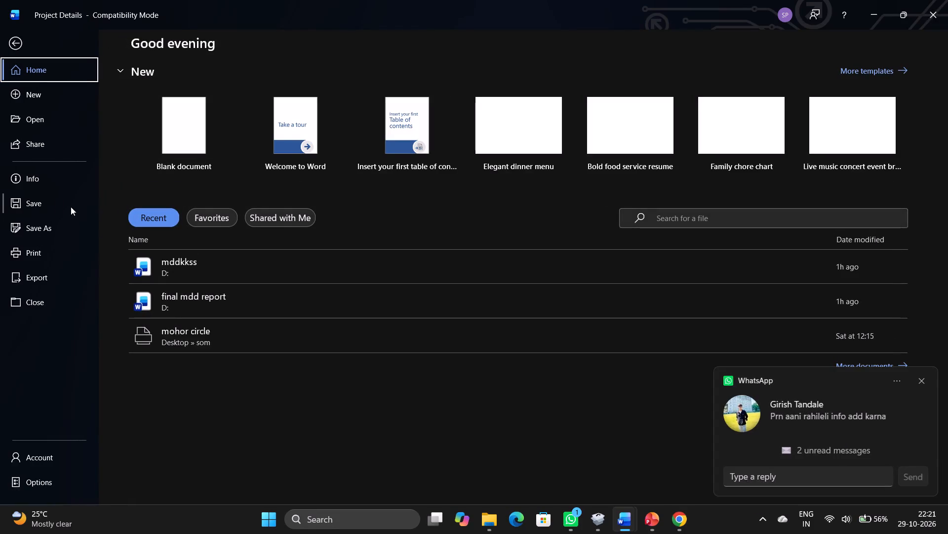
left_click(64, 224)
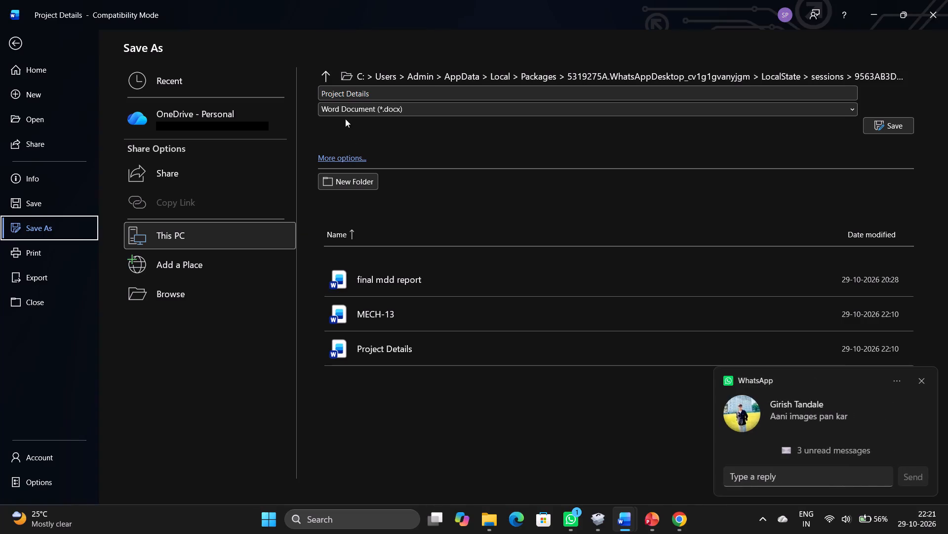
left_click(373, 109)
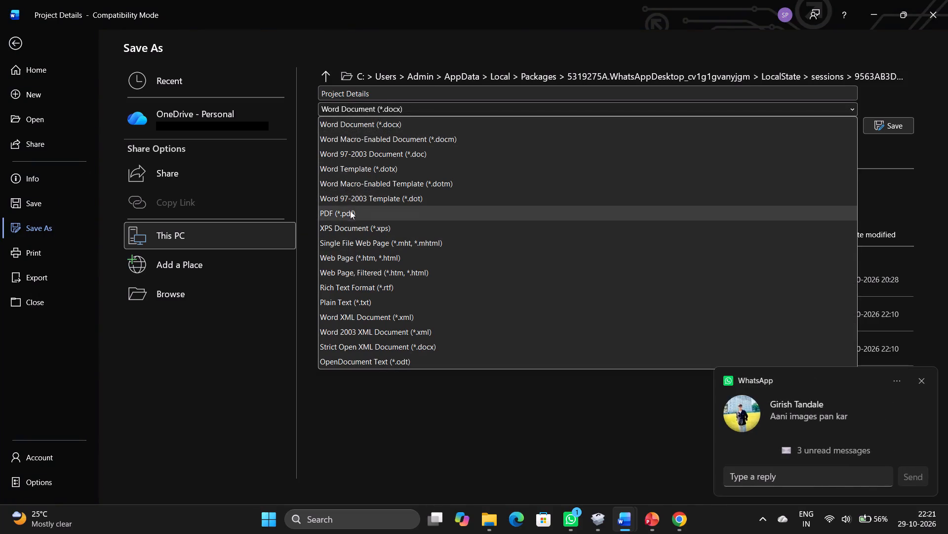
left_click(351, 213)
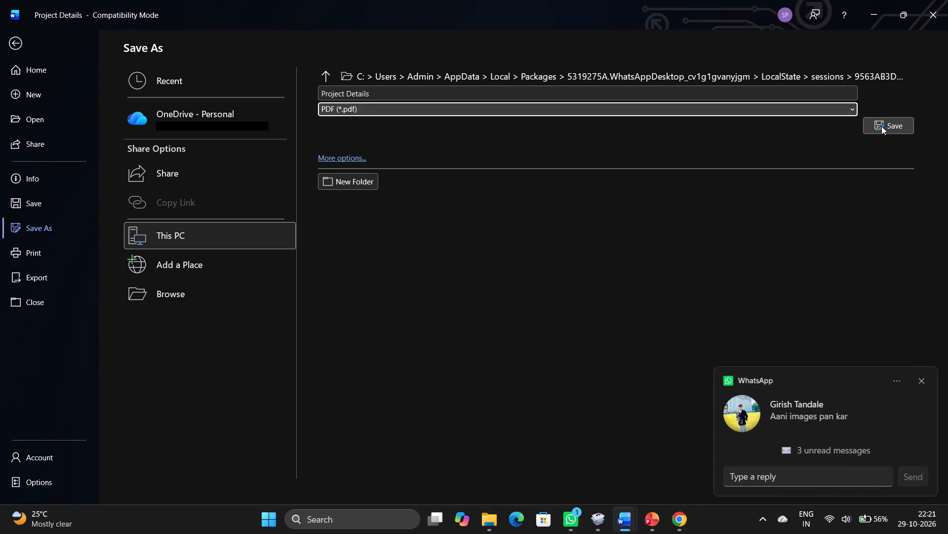
Export the document as a PDF named Project Details and publish it to the Desktop folder.
left_click(38, 281)
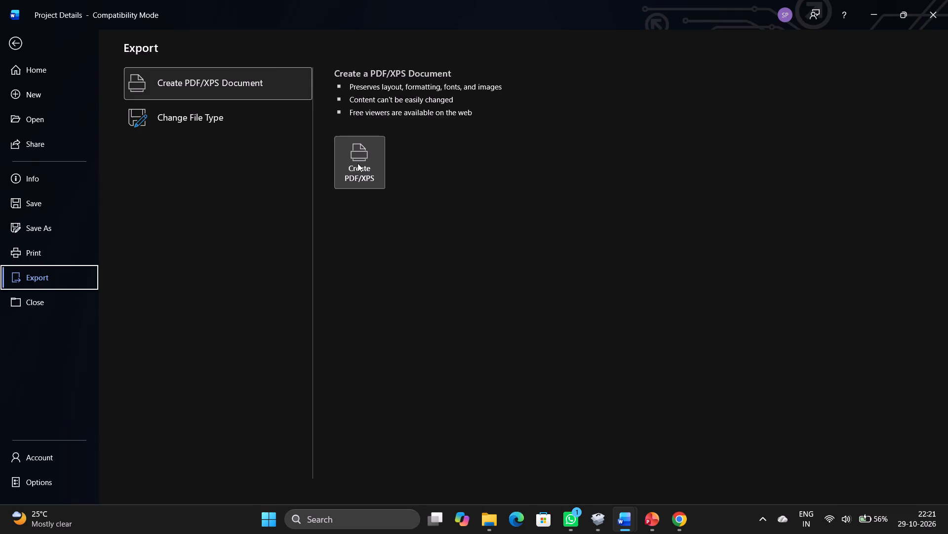
left_click(357, 163)
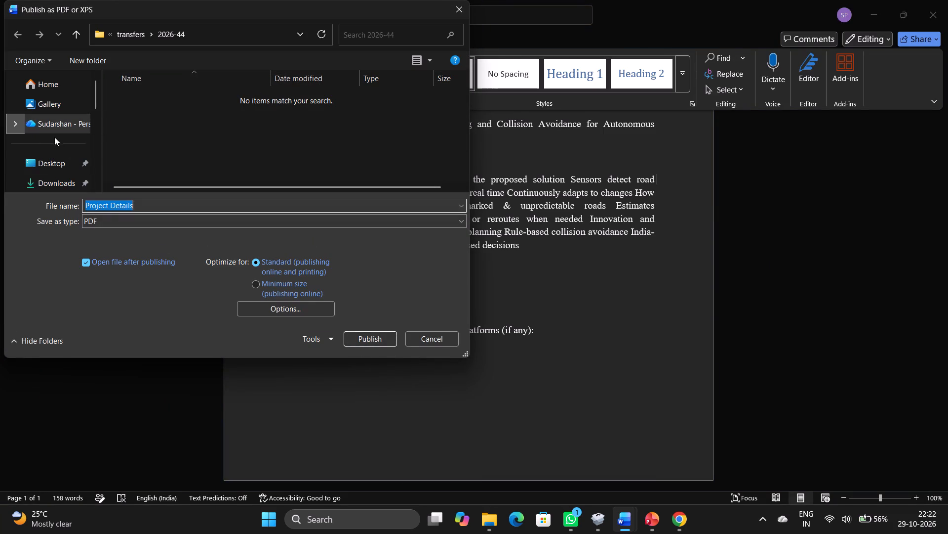
scroll(48, 107, "up", 4)
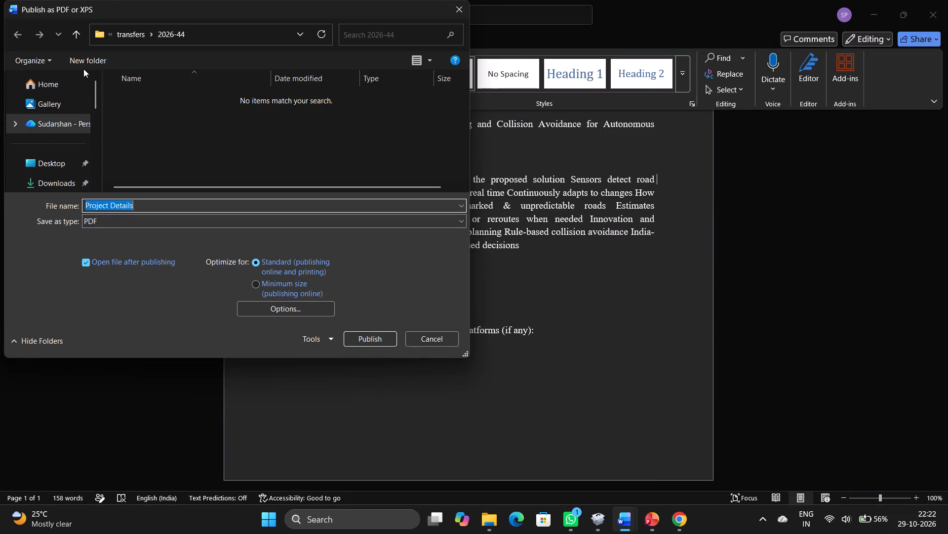
scroll(70, 67, "up", 5)
left_click(71, 162)
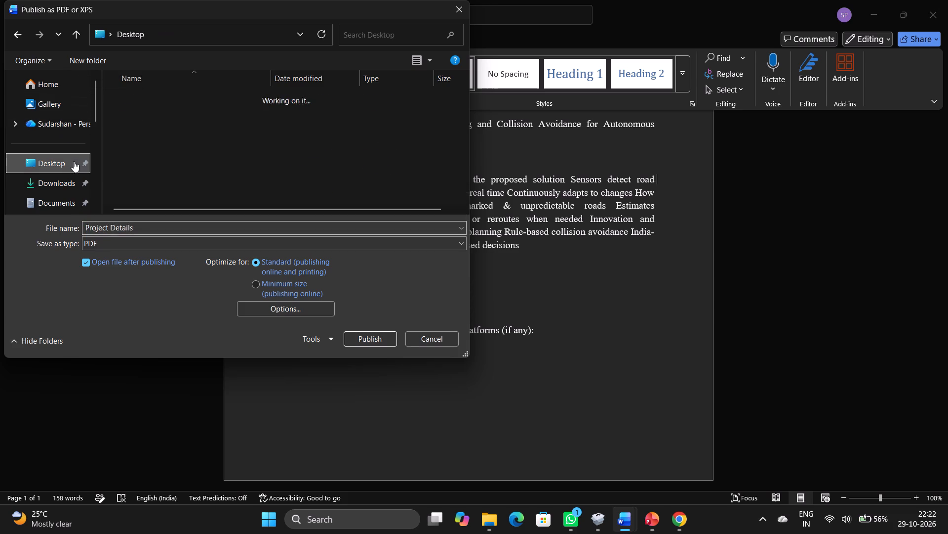
scroll(169, 153, "down", 5)
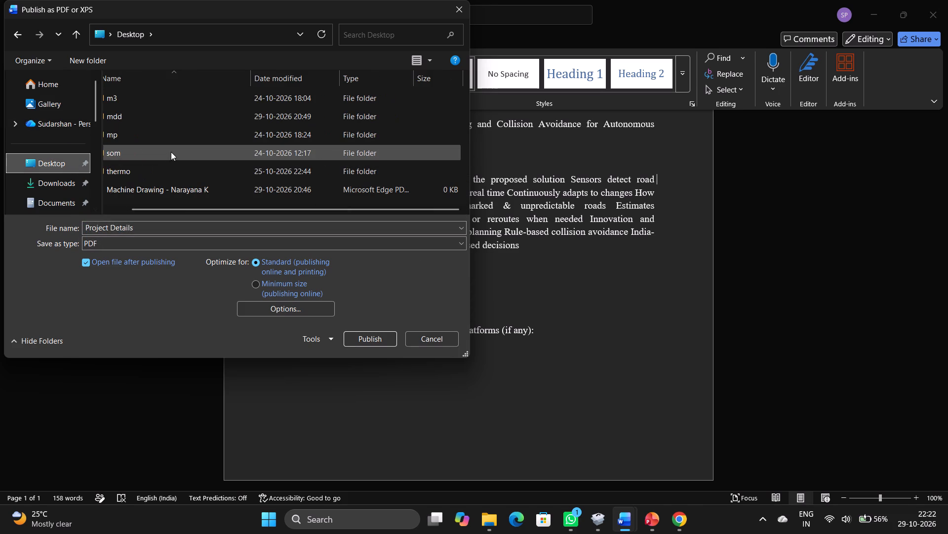
scroll(50, 191, "down", 3)
scroll(50, 186, "up", 2)
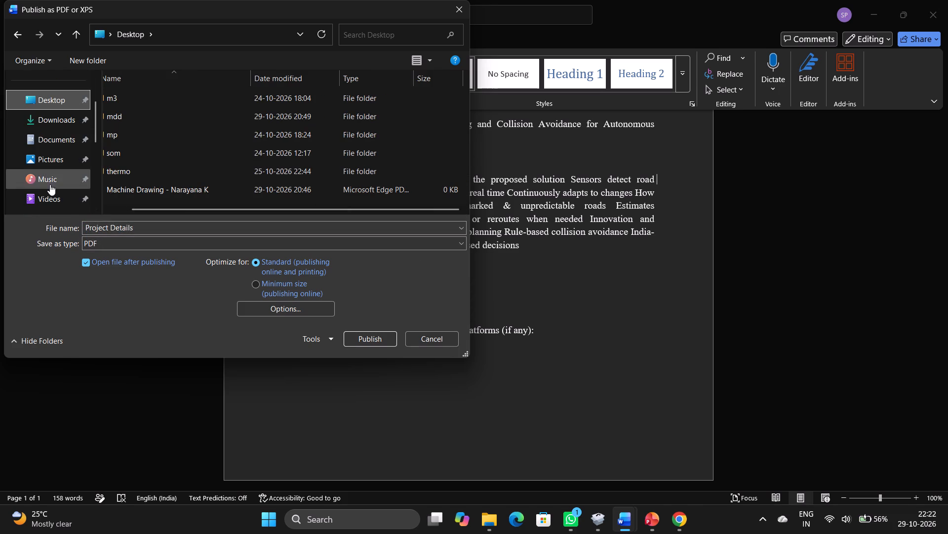
scroll(46, 173, "up", 2)
left_click(371, 336)
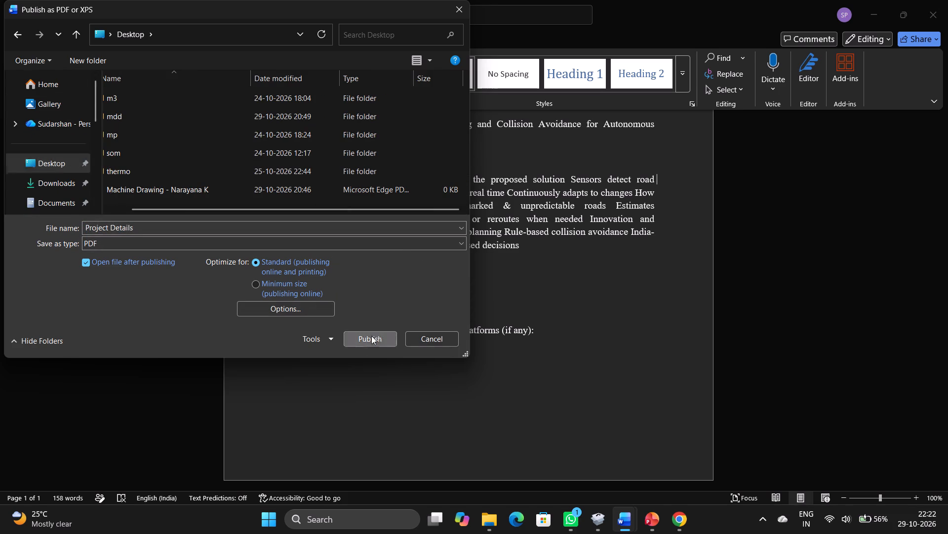
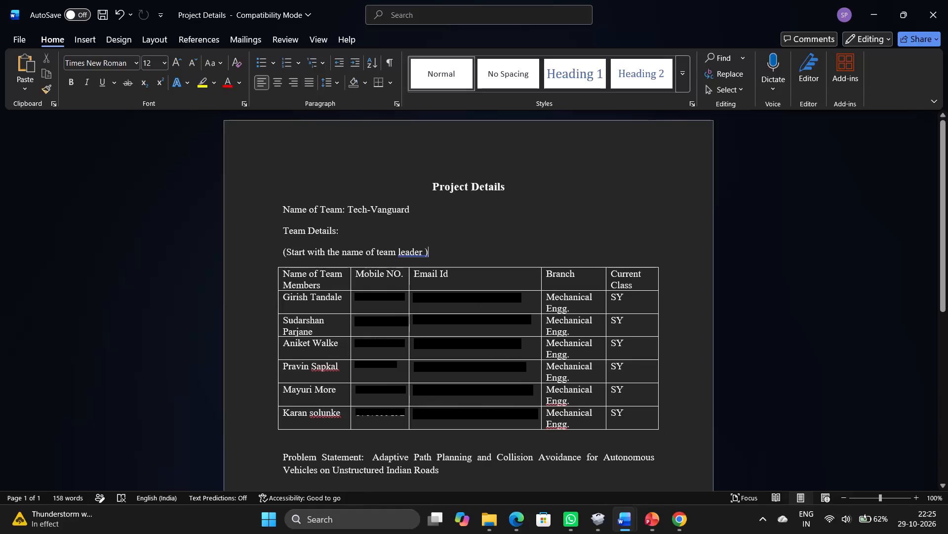
Delete the instruction line about starting with the team leader's name and its empty paragraph above the team table.
key("BackSpace")
key("BackSpace")
key("BackSpace")
key("BackSpace")
key("BackSpace")
key("BackSpace")
key("BackSpace")
key("BackSpace")
key("BackSpace")
key("BackSpace")
key("BackSpace")
key("BackSpace")
key("BackSpace")
key("BackSpace")
key("BackSpace")
key("BackSpace")
key("BackSpace")
key("BackSpace")
key("BackSpace")
key("BackSpace")
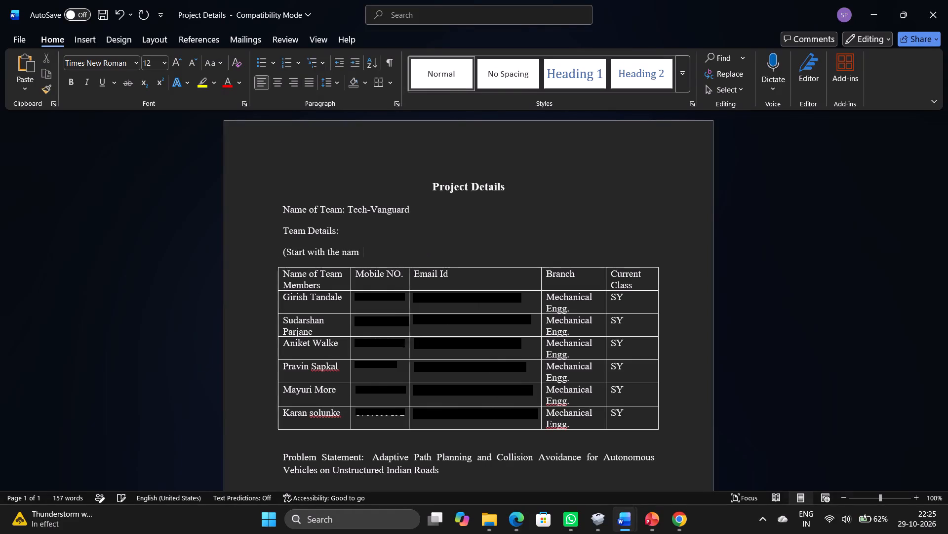
key("BackSpace")
key("BackSpace")
key("BackSpace")
key("BackSpace")
key("BackSpace")
key("BackSpace")
key("BackSpace")
key("BackSpace")
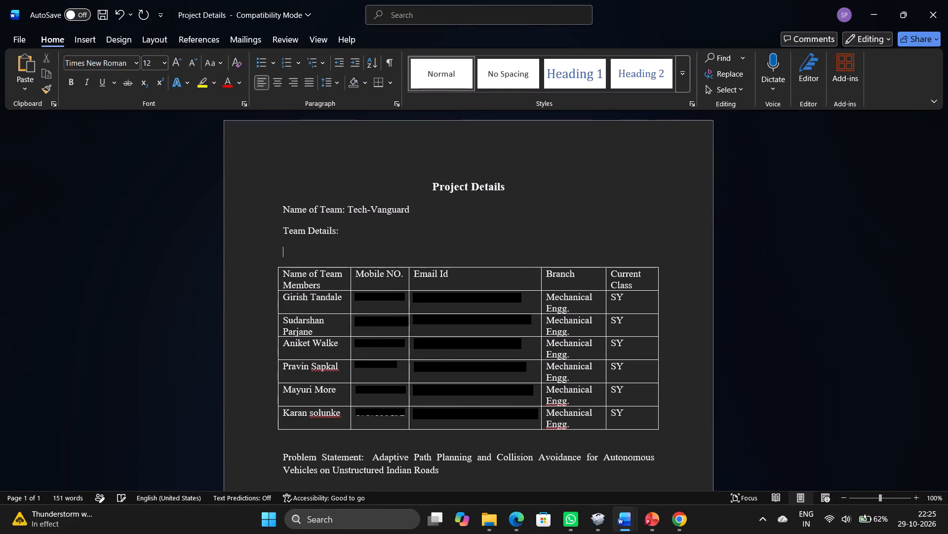
key("BackSpace")
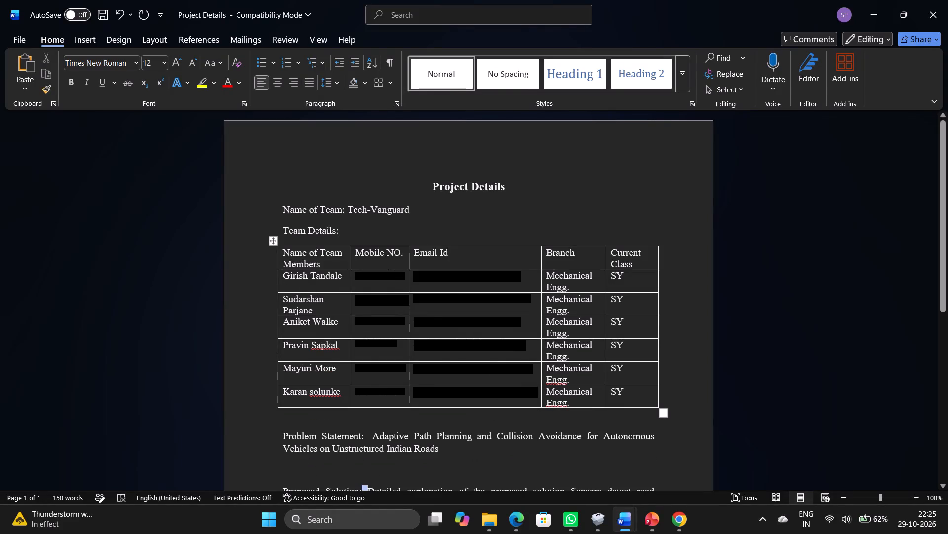
Centre the text in all cells of the team details table.
scroll(631, 292, "down", 2)
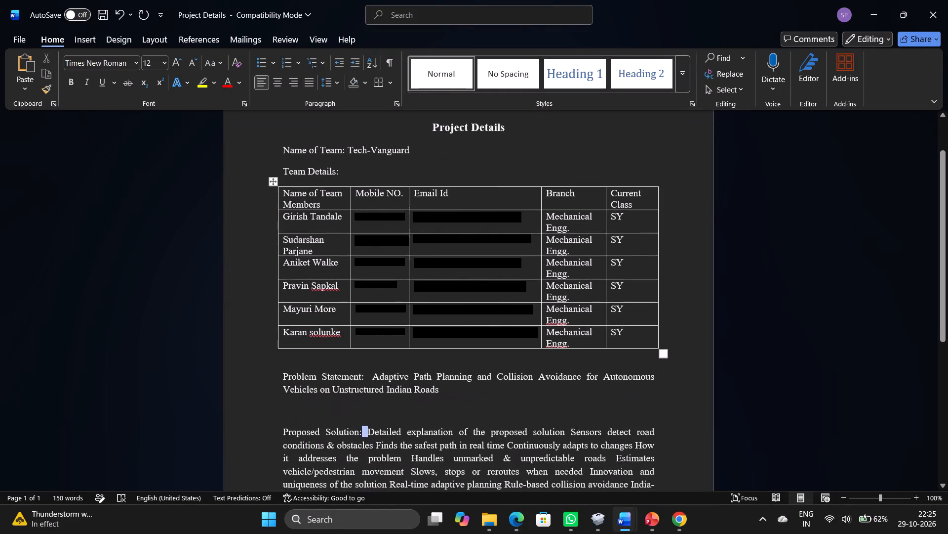
scroll(631, 292, "down", 5)
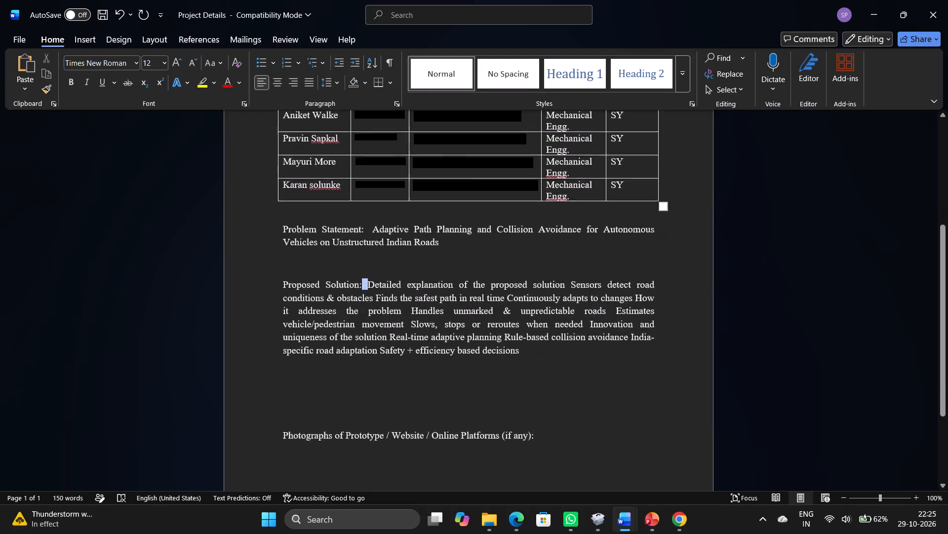
scroll(631, 292, "up", 5)
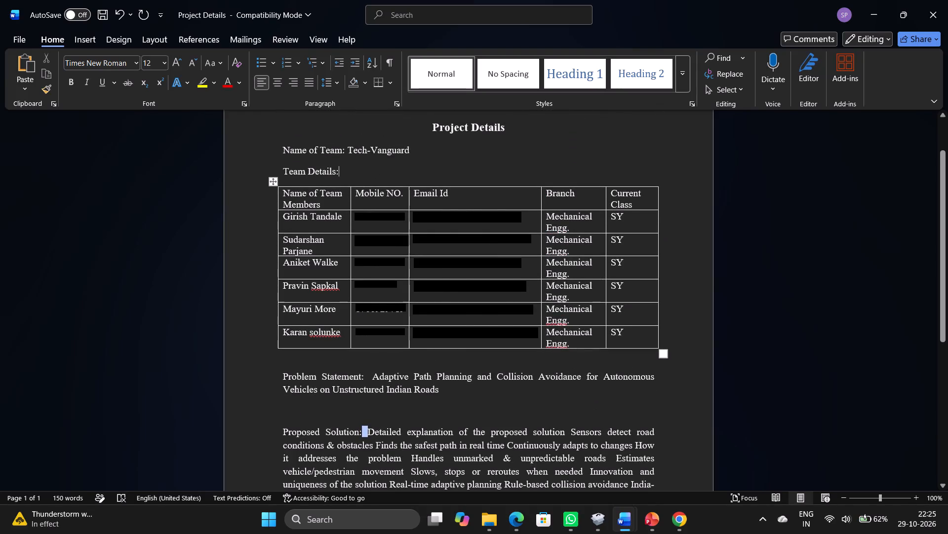
left_click_drag(283, 192, 625, 334)
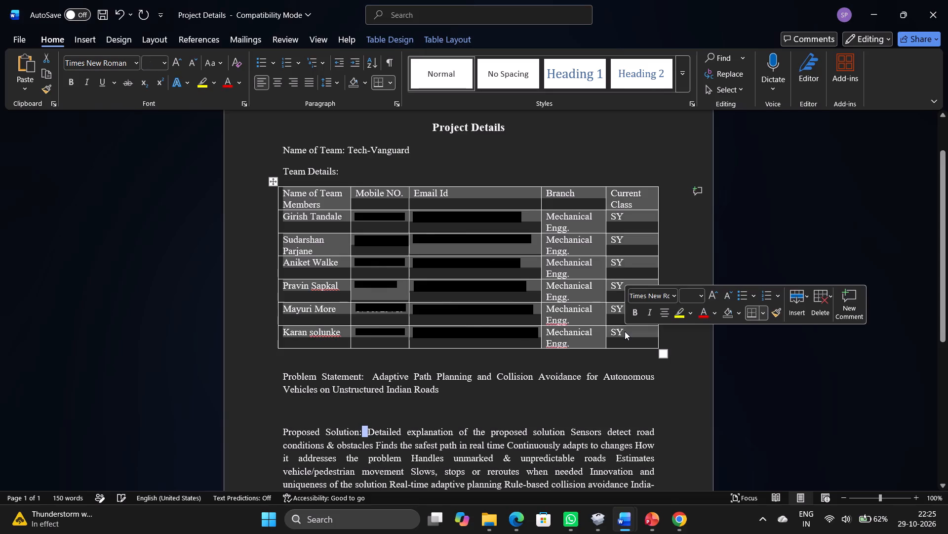
left_click(274, 82)
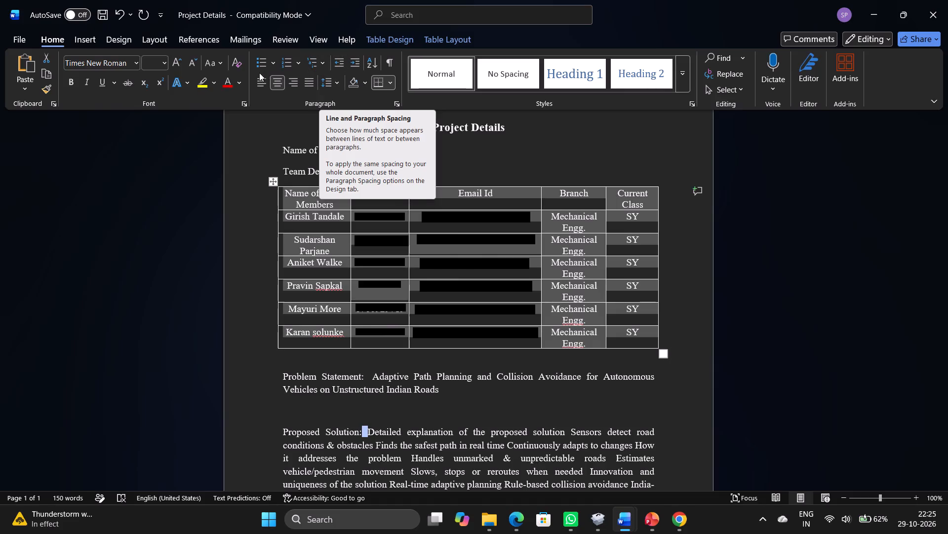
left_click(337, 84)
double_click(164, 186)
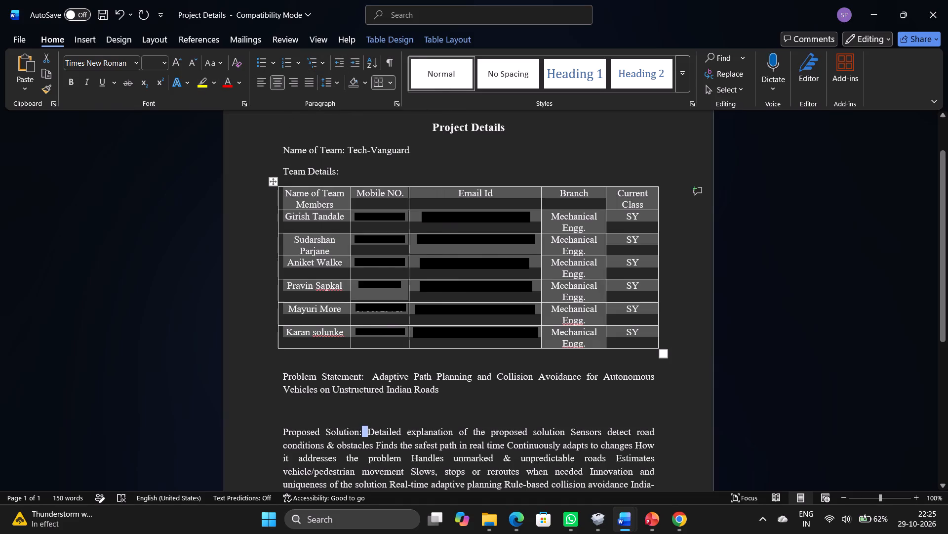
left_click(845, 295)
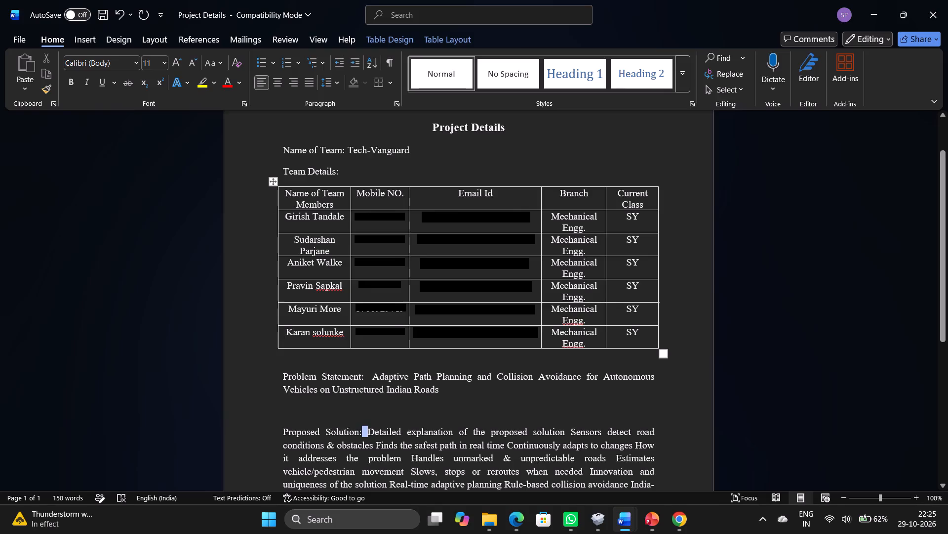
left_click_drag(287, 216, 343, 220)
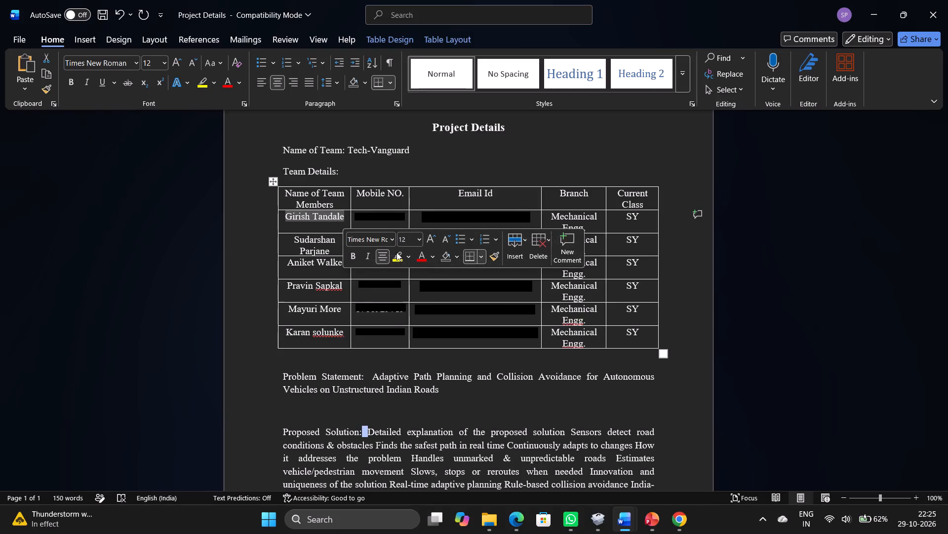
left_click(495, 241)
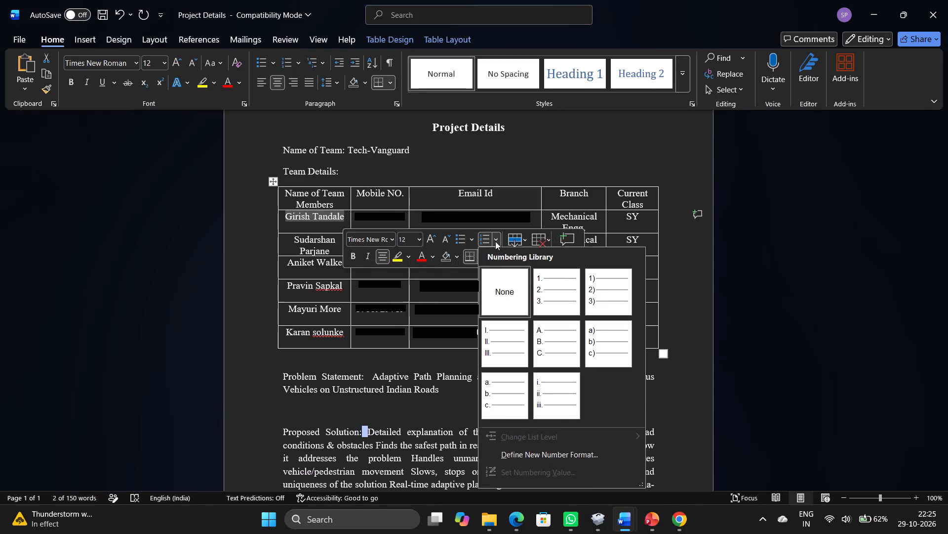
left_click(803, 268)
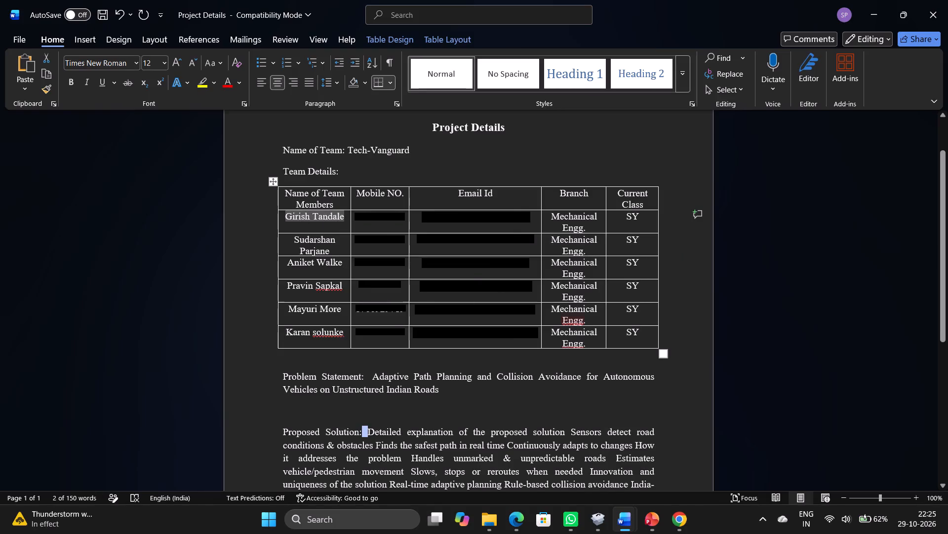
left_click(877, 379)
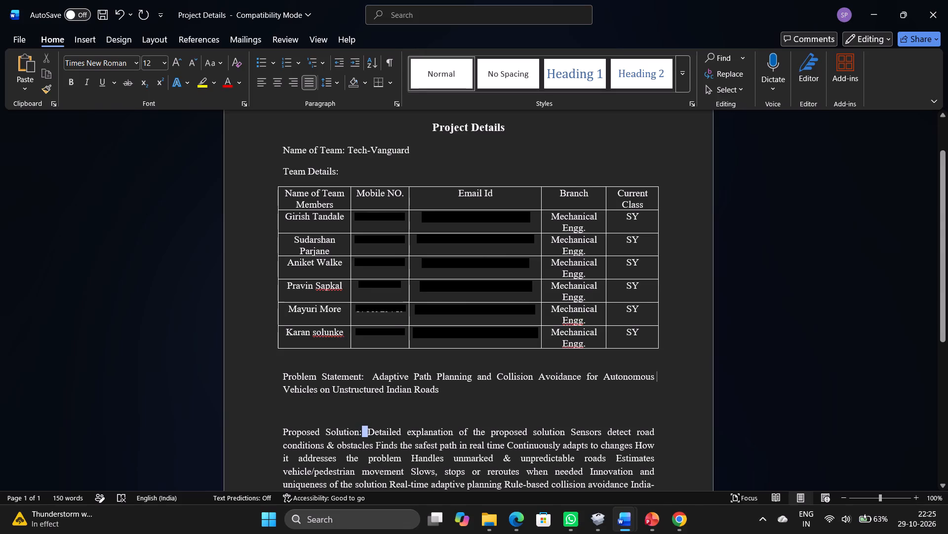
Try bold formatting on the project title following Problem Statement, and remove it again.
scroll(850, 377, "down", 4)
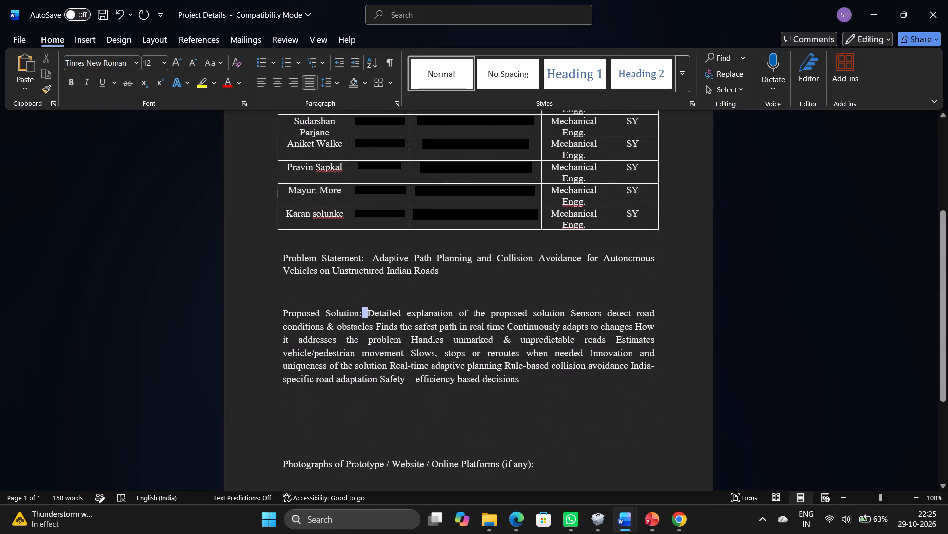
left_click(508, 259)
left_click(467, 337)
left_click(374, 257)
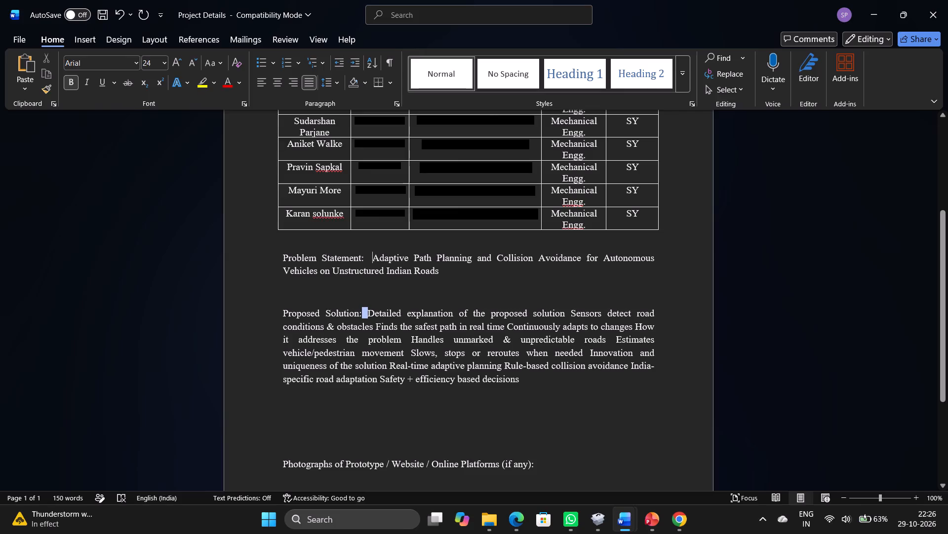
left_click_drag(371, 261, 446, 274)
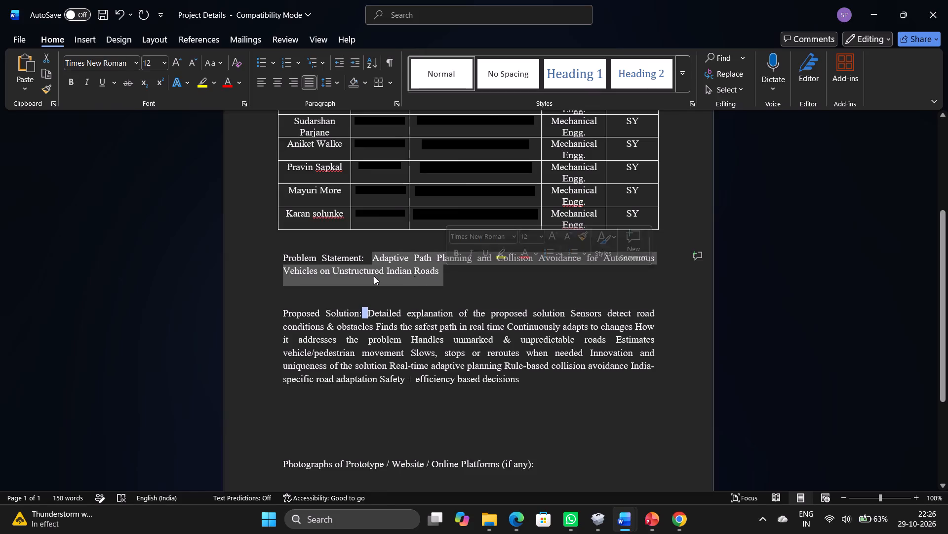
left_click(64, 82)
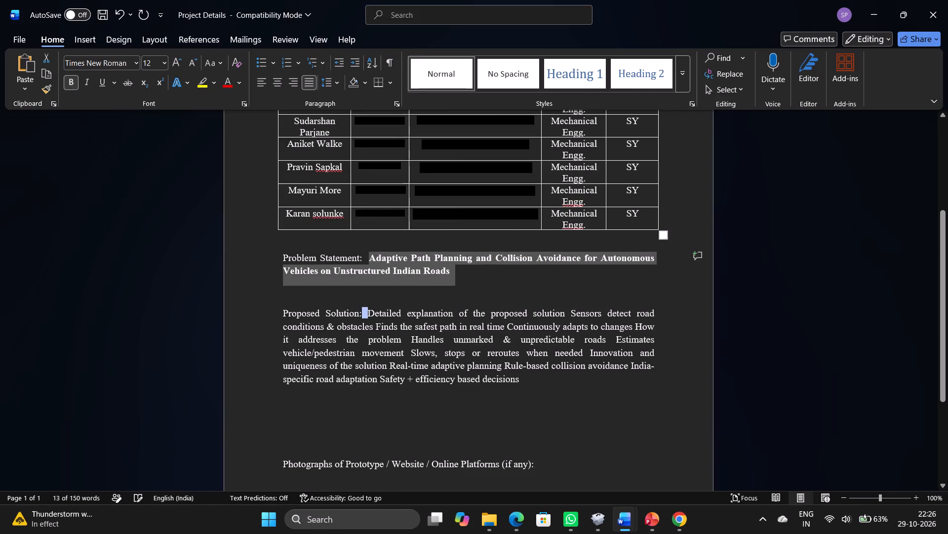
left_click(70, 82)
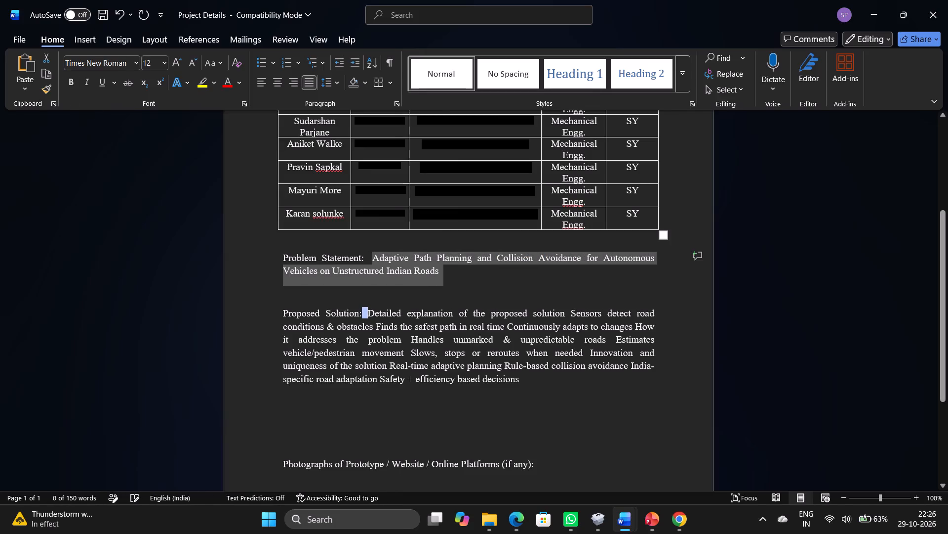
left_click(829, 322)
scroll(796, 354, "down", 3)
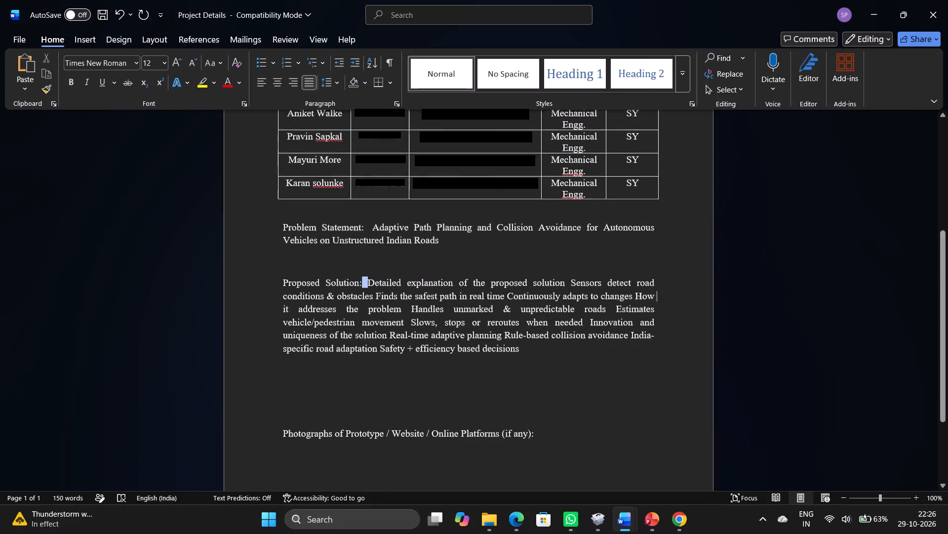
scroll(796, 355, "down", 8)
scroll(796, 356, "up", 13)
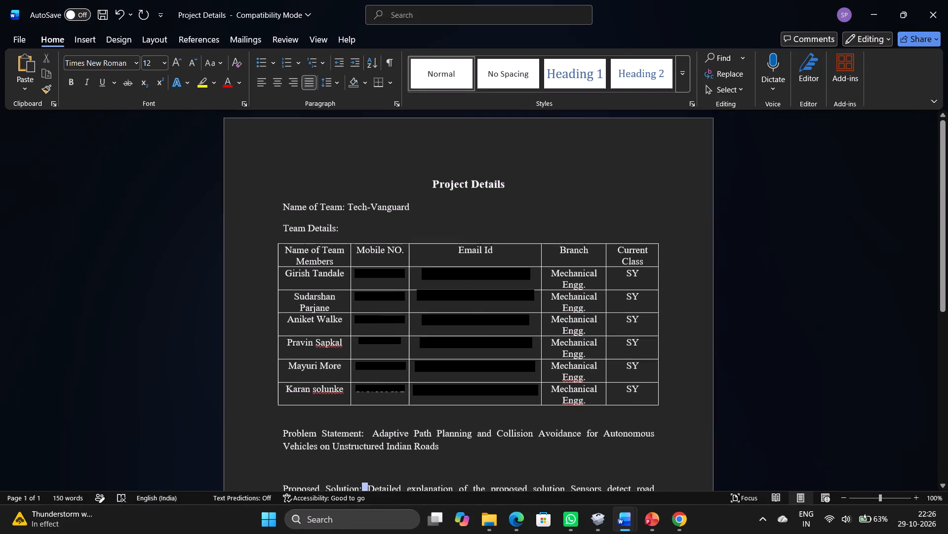
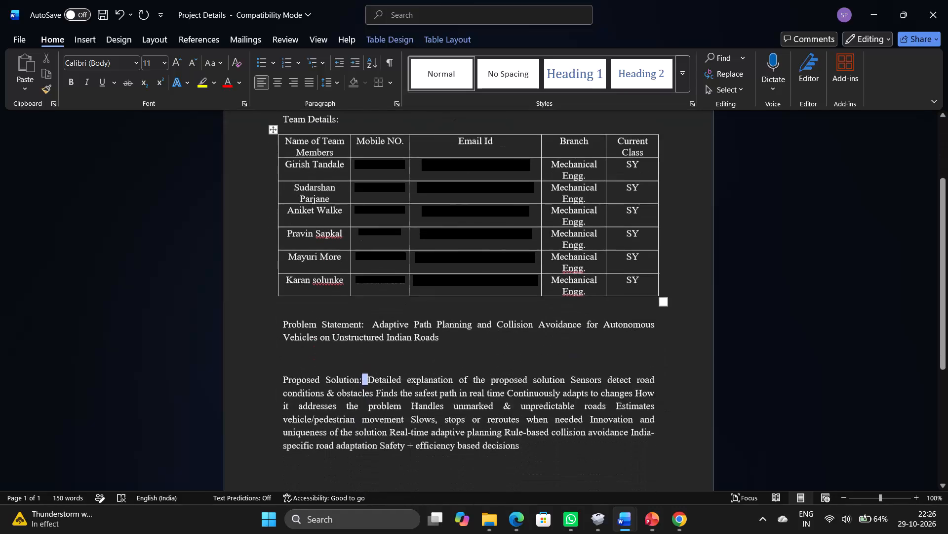
Export the finished Project Details document as a PDF named 22 on the Desktop, and close the PDF preview window.
scroll(853, 371, "up", 1)
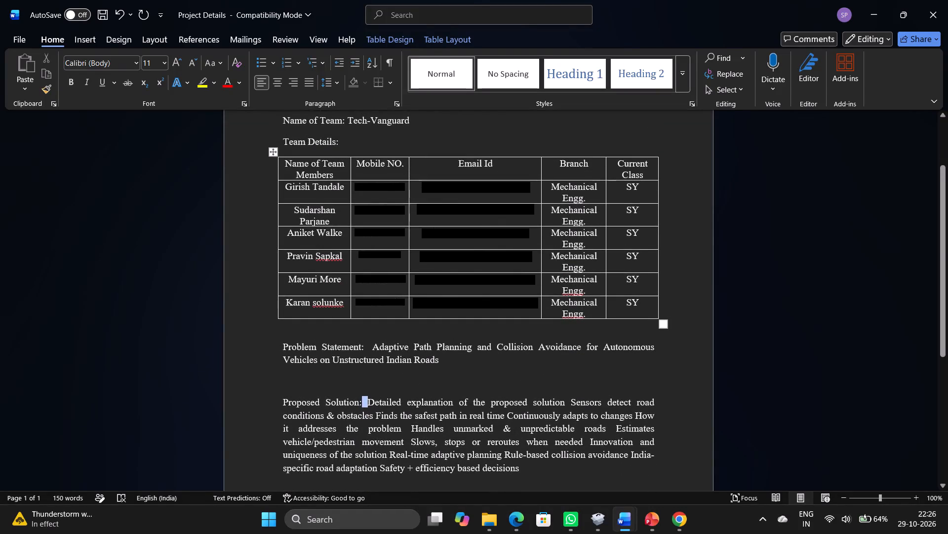
scroll(850, 373, "down", 6)
scroll(833, 389, "up", 11)
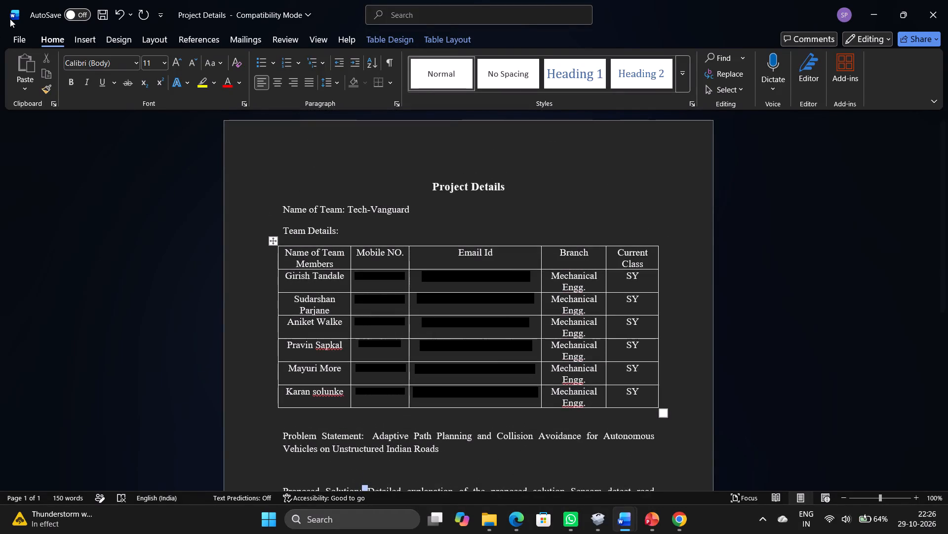
left_click(14, 33)
left_click(48, 277)
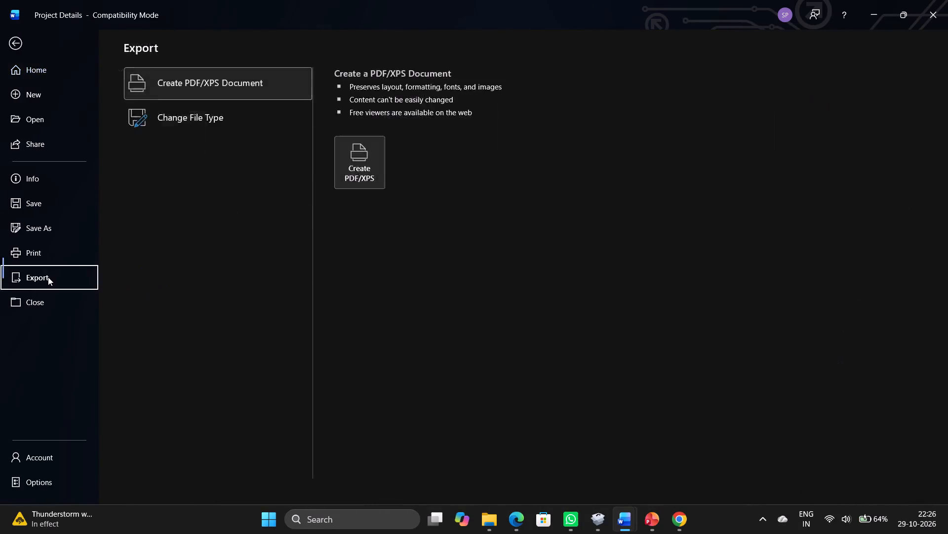
left_click(355, 163)
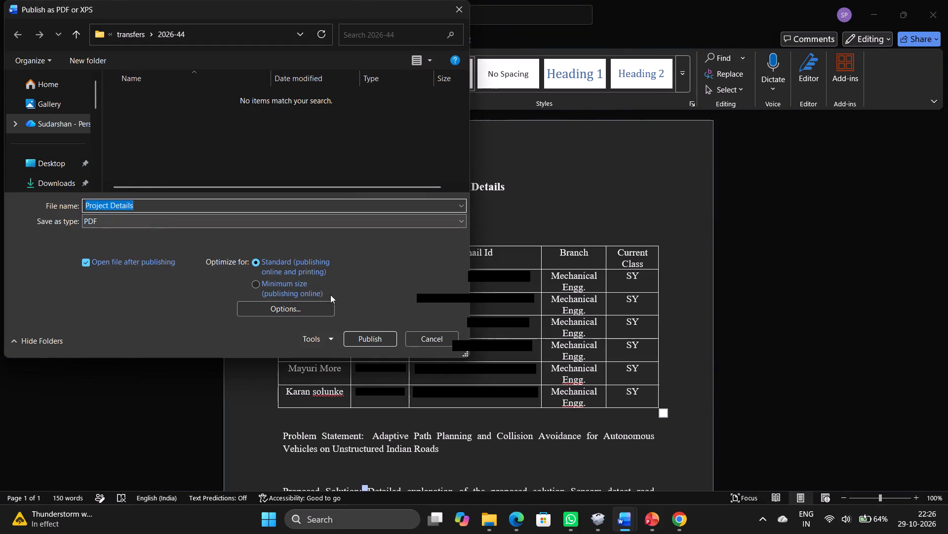
key("BackSpace")
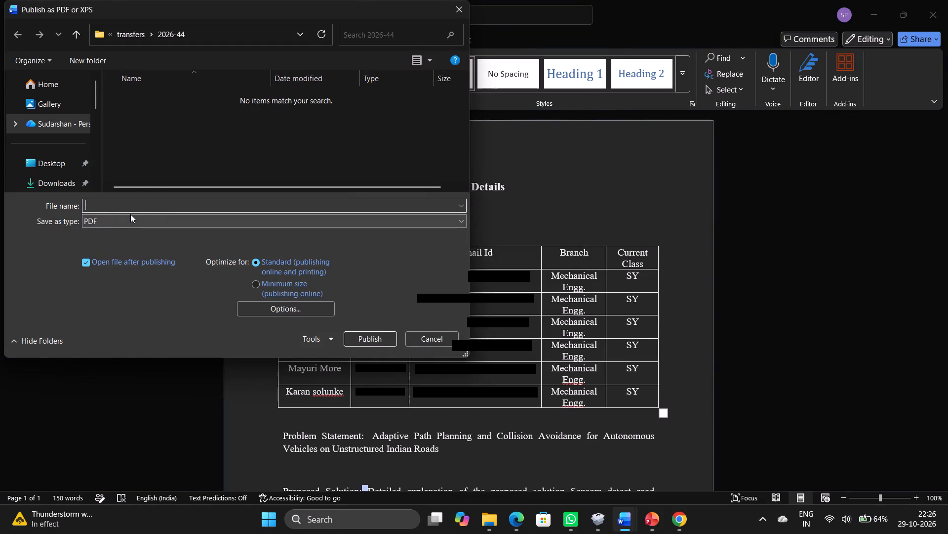
type("22")
left_click(47, 158)
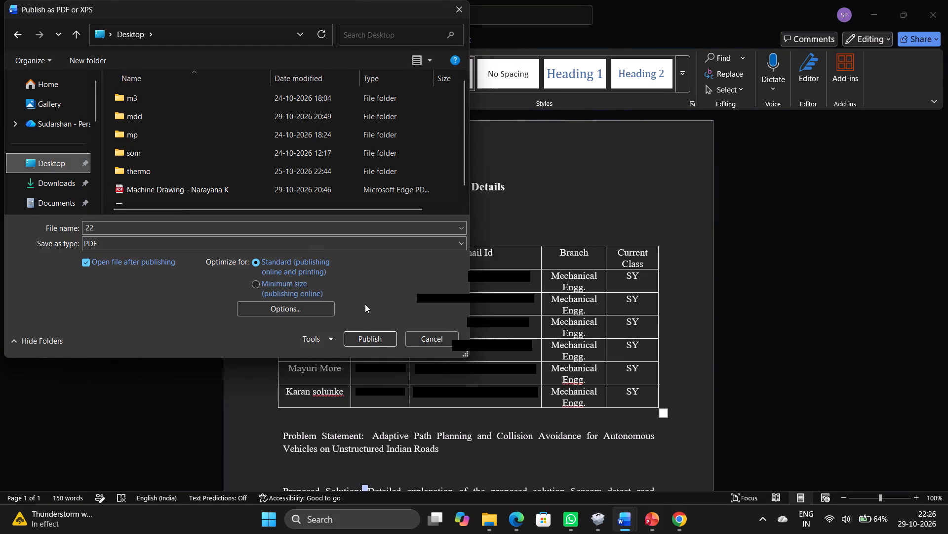
left_click(361, 340)
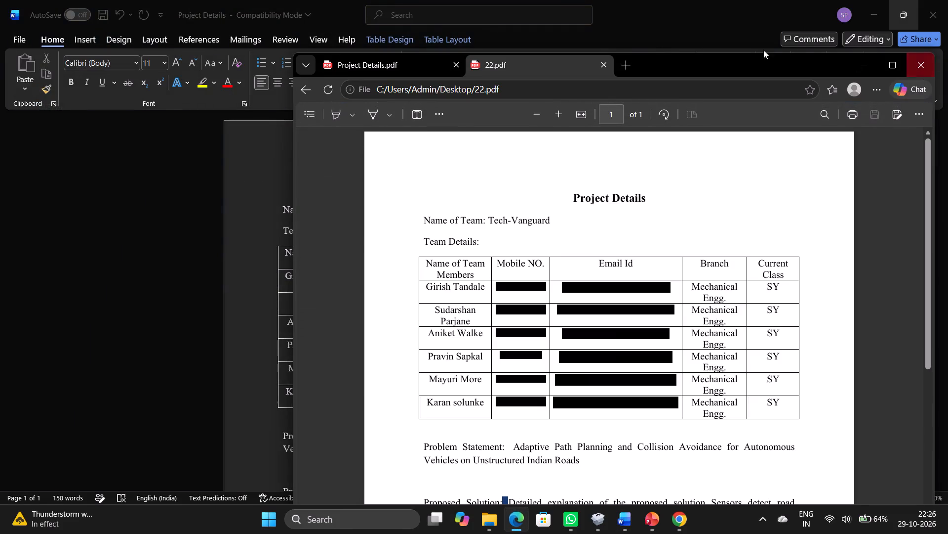
left_click(920, 64)
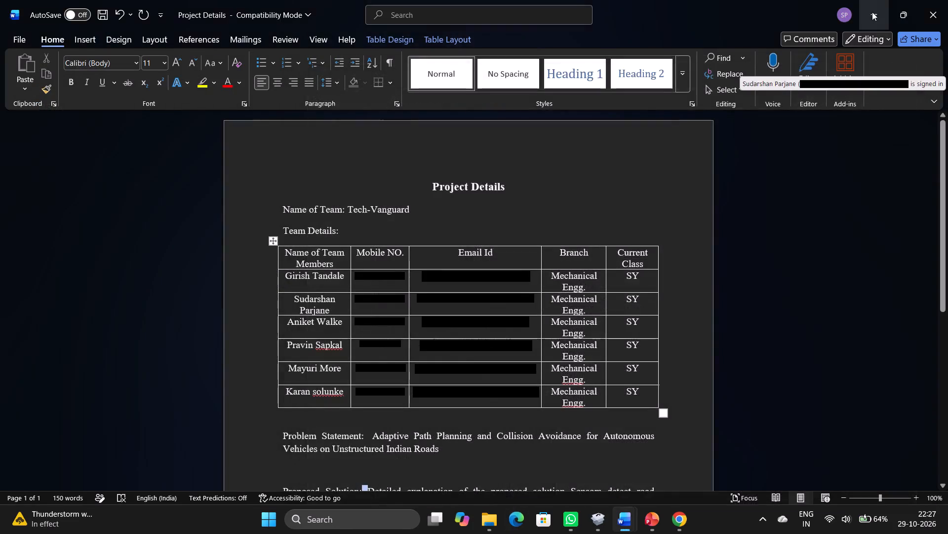
Clear the open windows off the desktop and permanently delete the old Project Details PDF there.
left_click(872, 12)
left_click(871, 12)
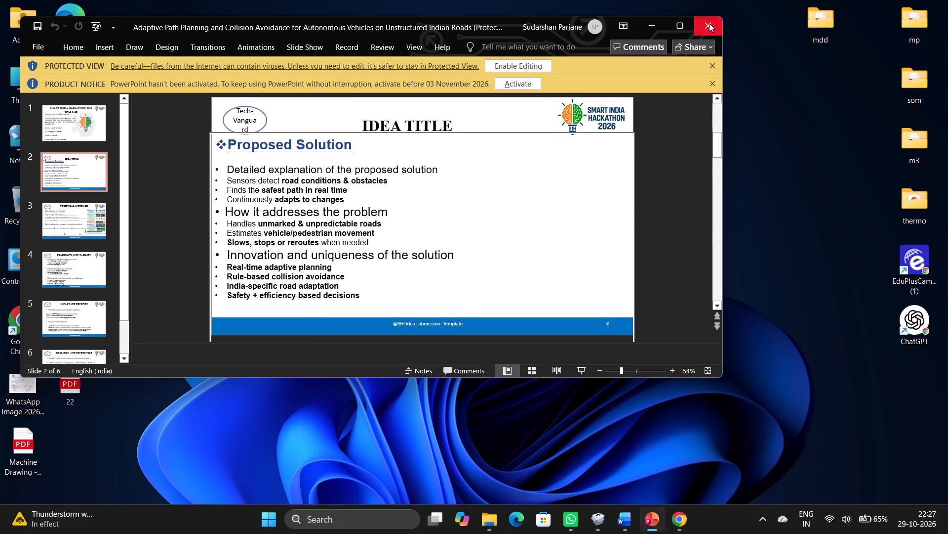
left_click(647, 18)
left_click_drag(136, 341, 82, 331)
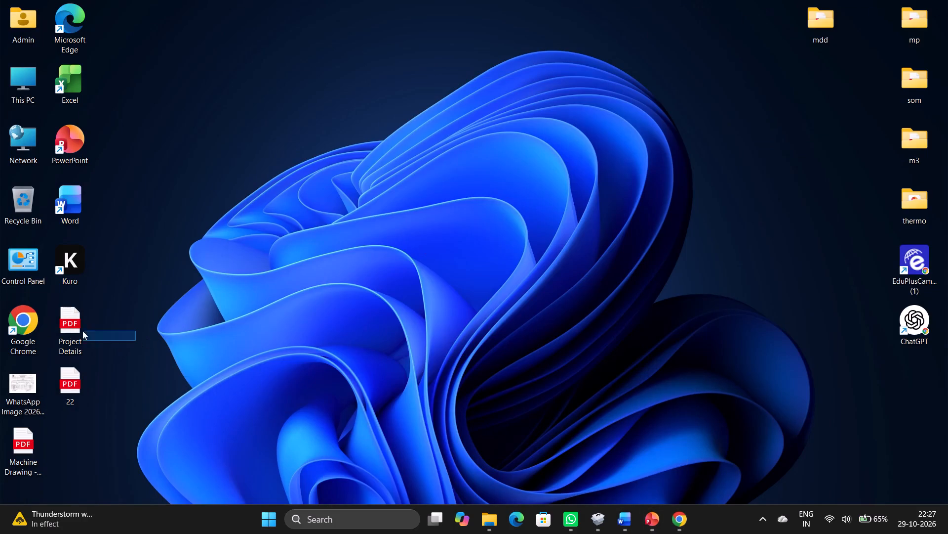
left_click_drag(82, 331, 66, 324)
key("shift+Delete")
key("Return")
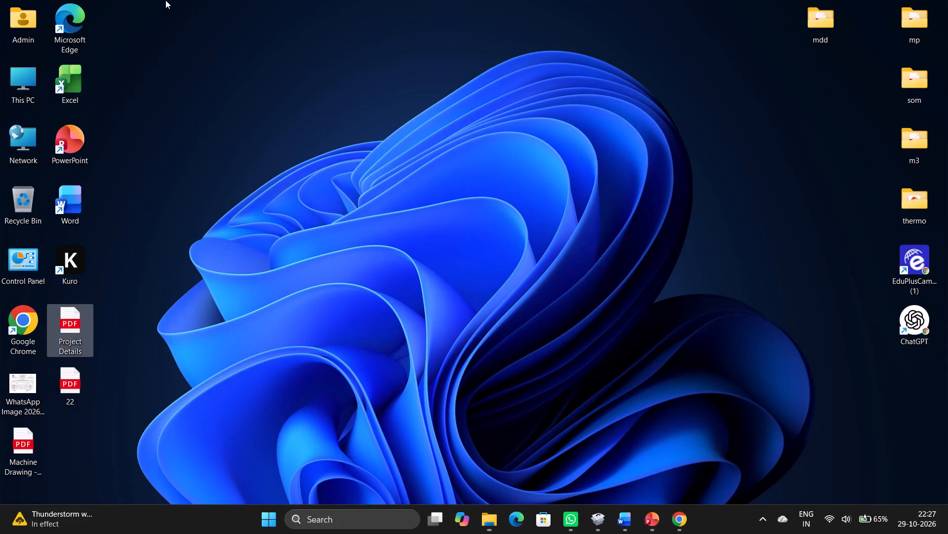
Pick up the 22 PDF from the desktop and carry it towards the taskbar apps.
left_click(62, 381)
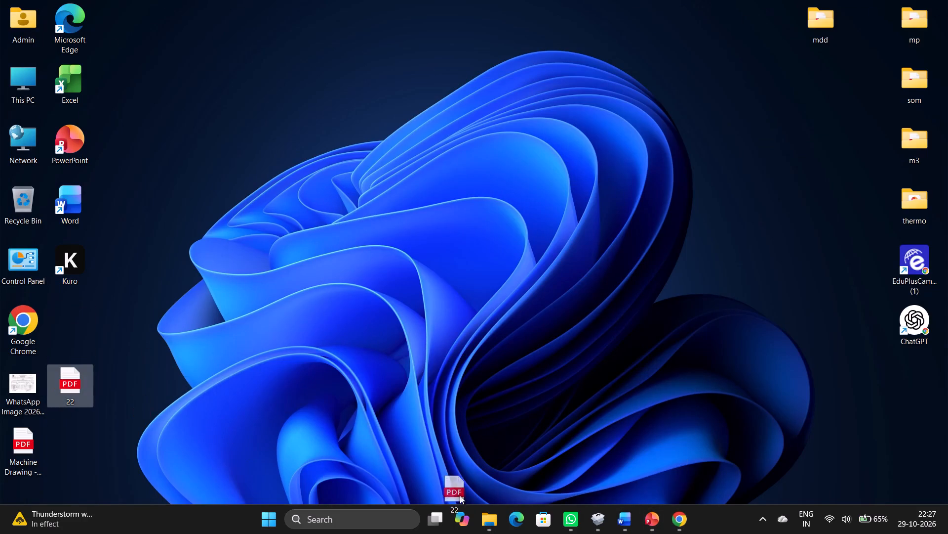
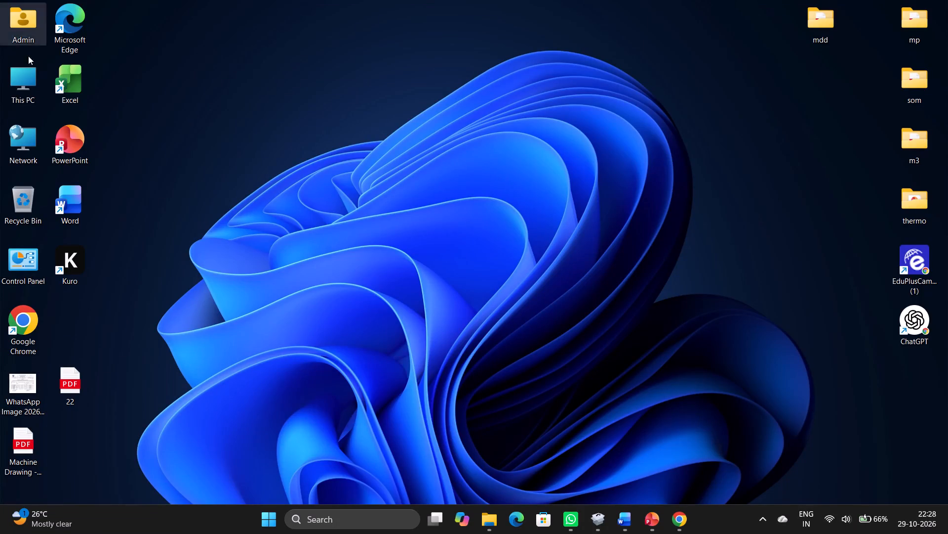
Open This PC in File Explorer and browse via Downloads to the Desktop folder holding the 22 PDF.
double_click(23, 70)
left_click(46, 186)
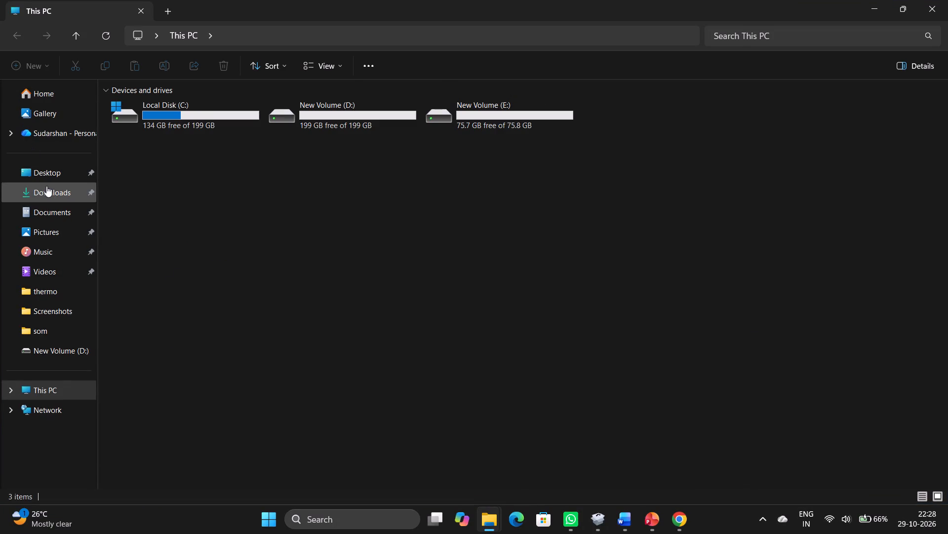
left_click(71, 175)
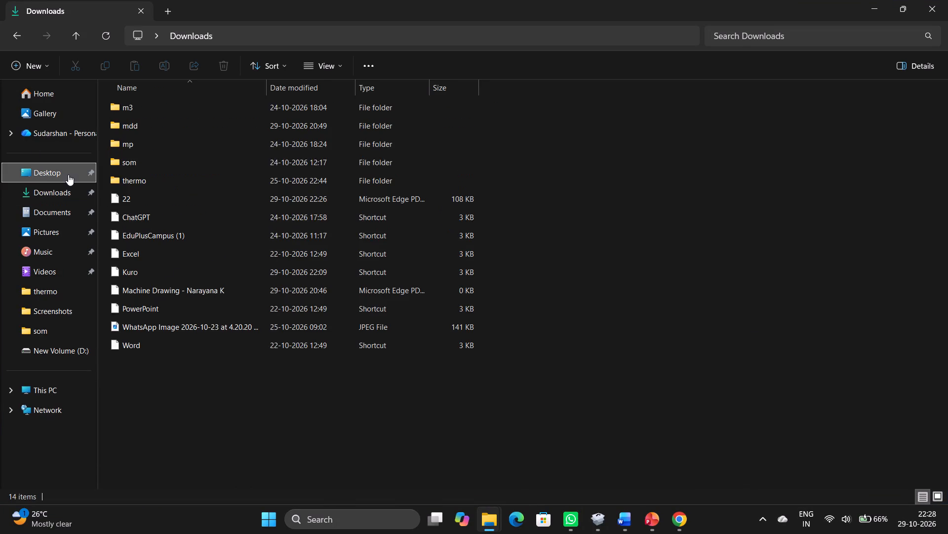